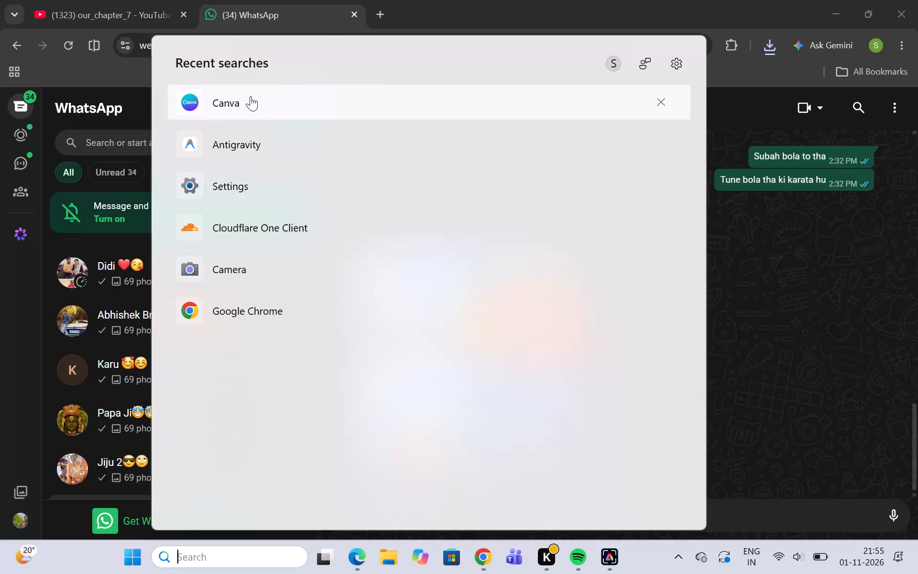
Launch Canva from the recent searches.
{"action": "double_click", "coordinate": [251, 96]}
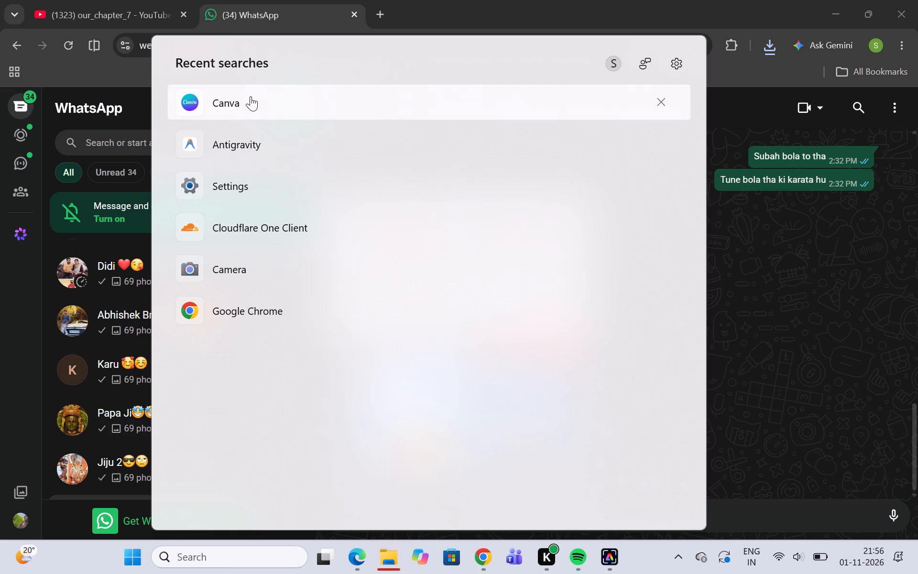
{"action": "double_click", "coordinate": [251, 96]}
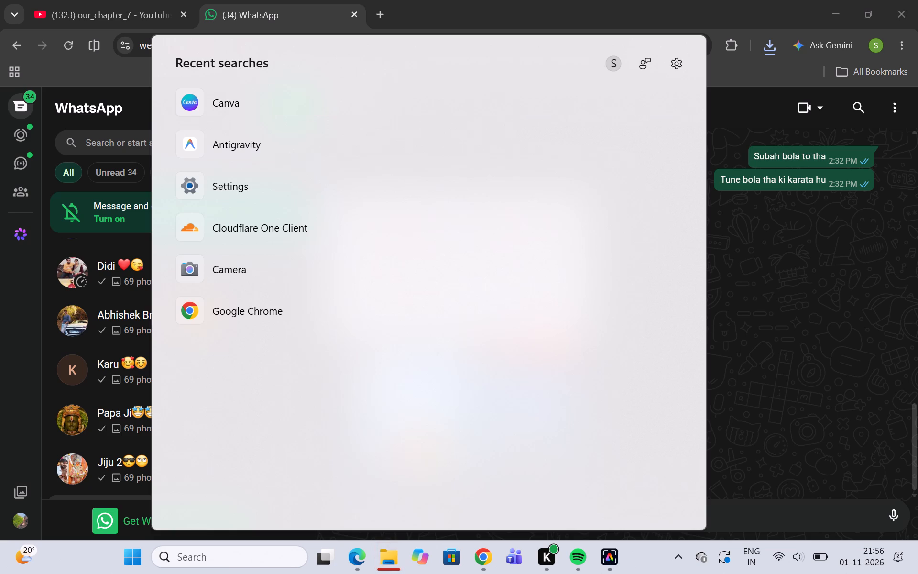
{"action": "left_click", "coordinate": [135, 545]}
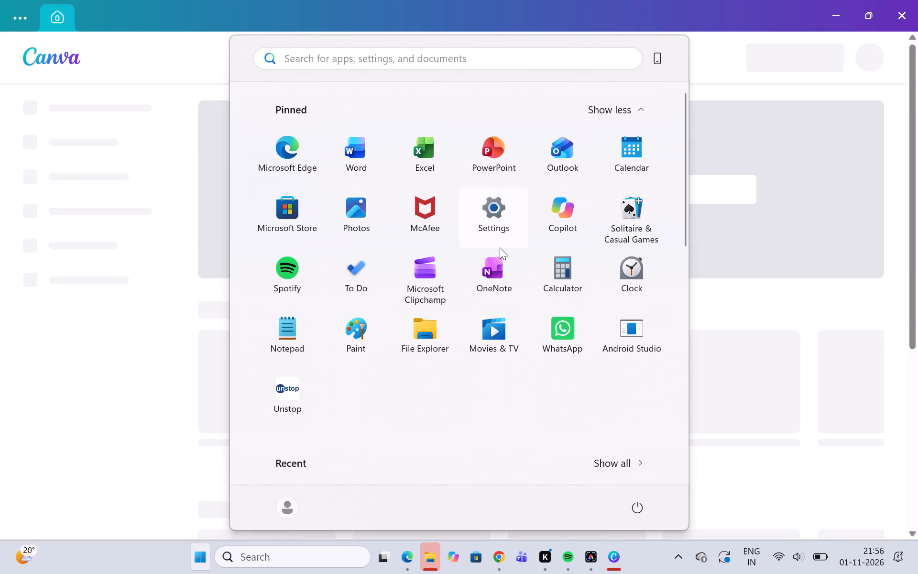
{"action": "left_click", "coordinate": [681, 0]}
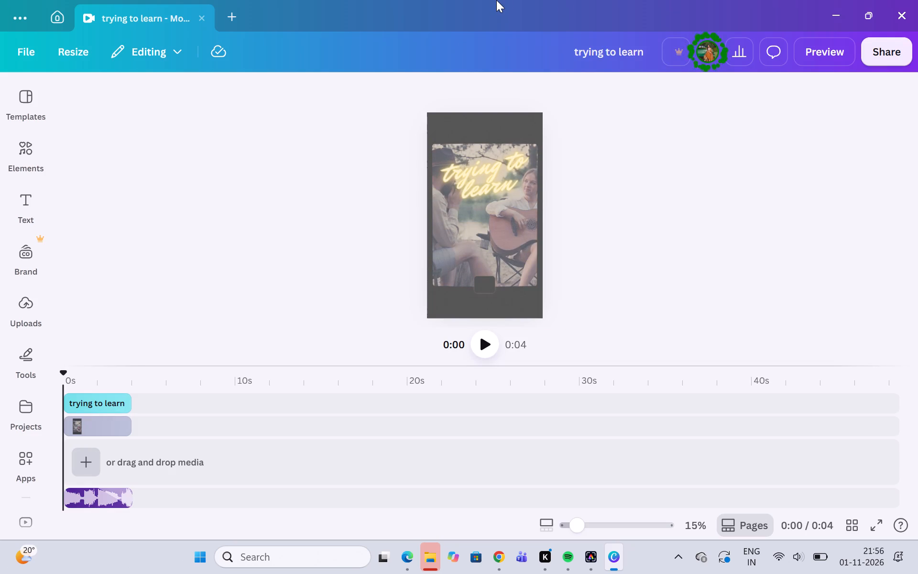
Close the open "trying to learn" video design.
{"action": "left_click", "coordinate": [56, 11]}
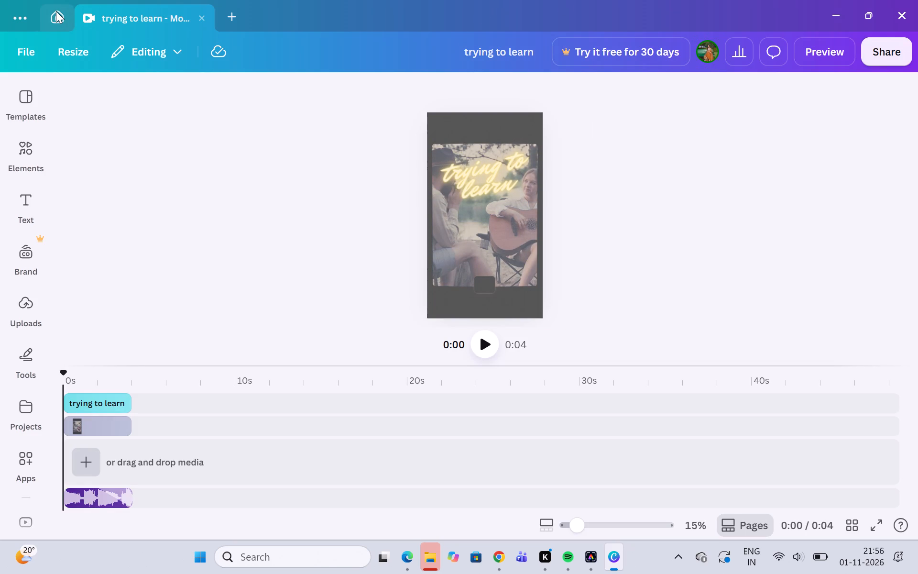
{"action": "left_click", "coordinate": [200, 17]}
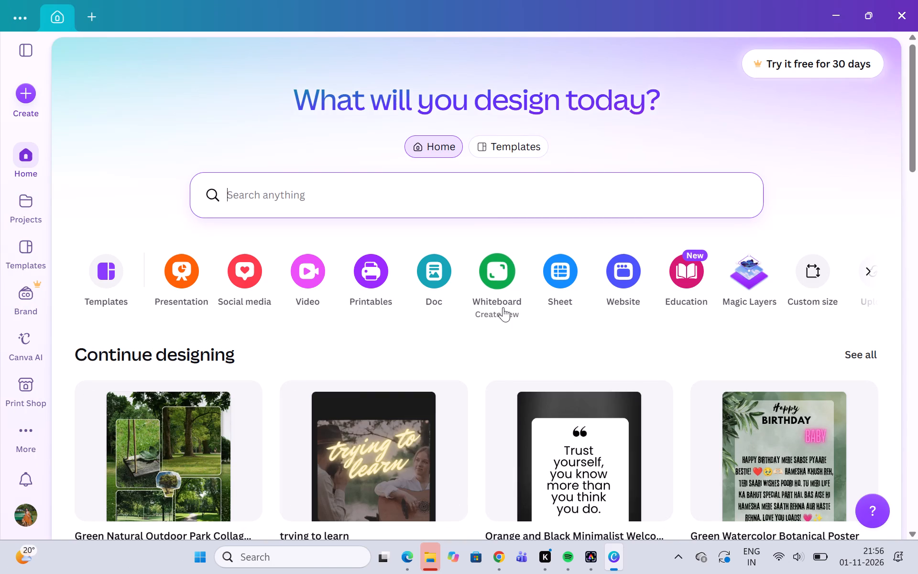
Create a new blank Instagram Story design from the social media formats.
{"action": "left_click", "coordinate": [249, 255]}
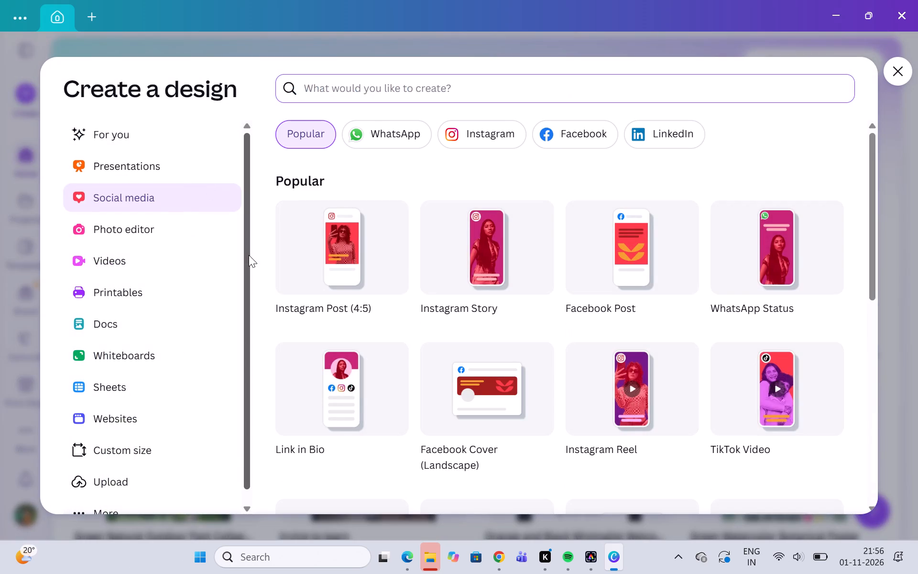
{"action": "left_click", "coordinate": [535, 259]}
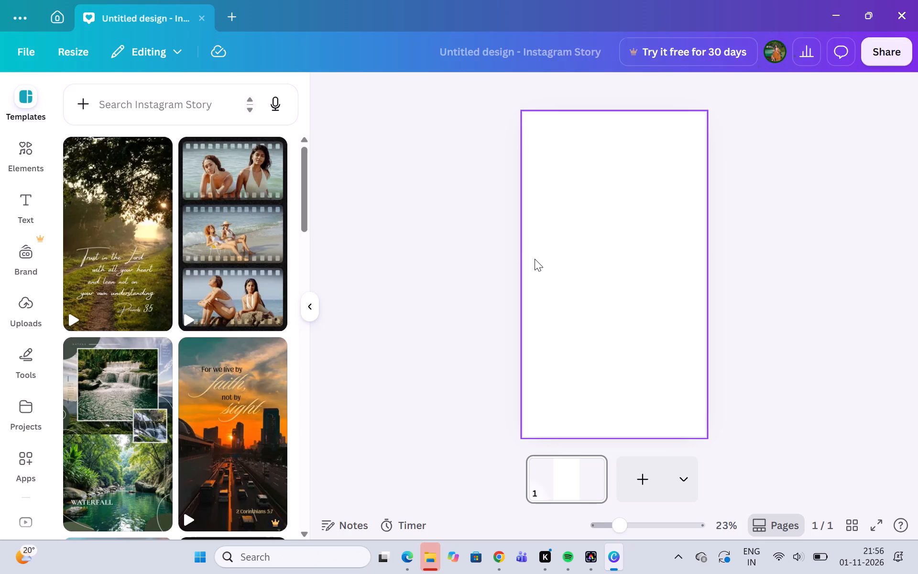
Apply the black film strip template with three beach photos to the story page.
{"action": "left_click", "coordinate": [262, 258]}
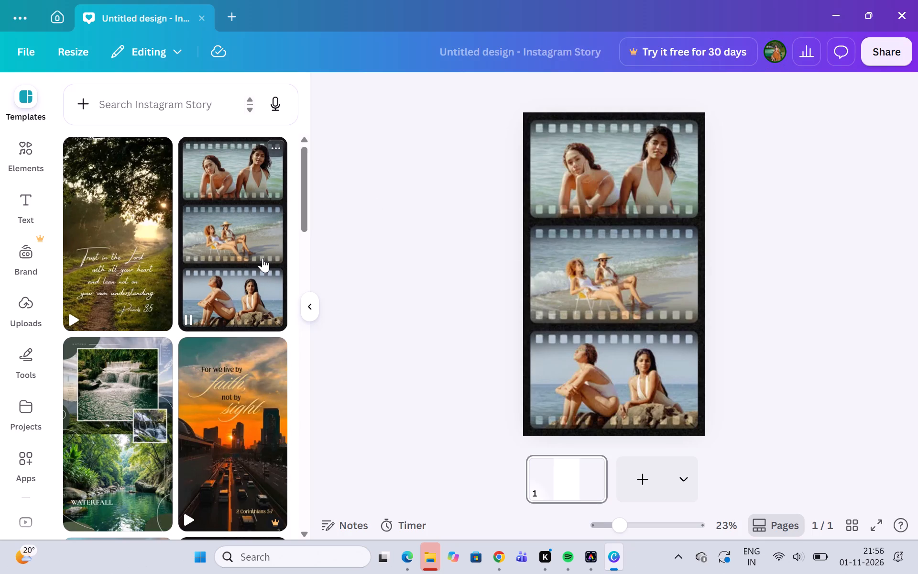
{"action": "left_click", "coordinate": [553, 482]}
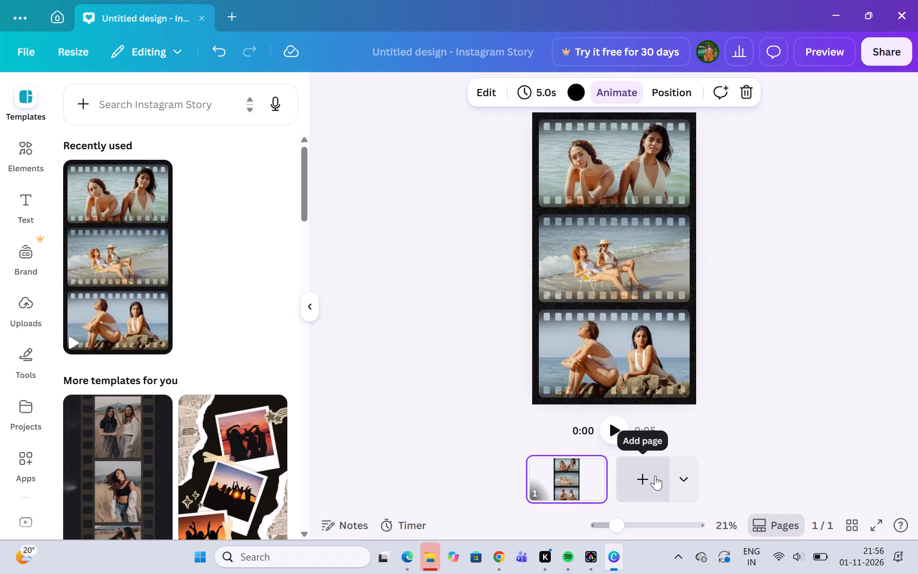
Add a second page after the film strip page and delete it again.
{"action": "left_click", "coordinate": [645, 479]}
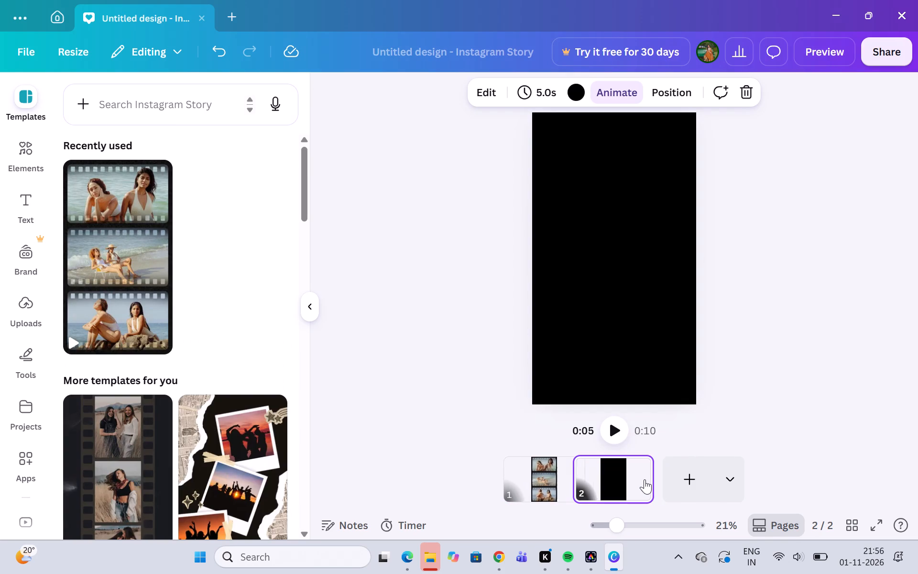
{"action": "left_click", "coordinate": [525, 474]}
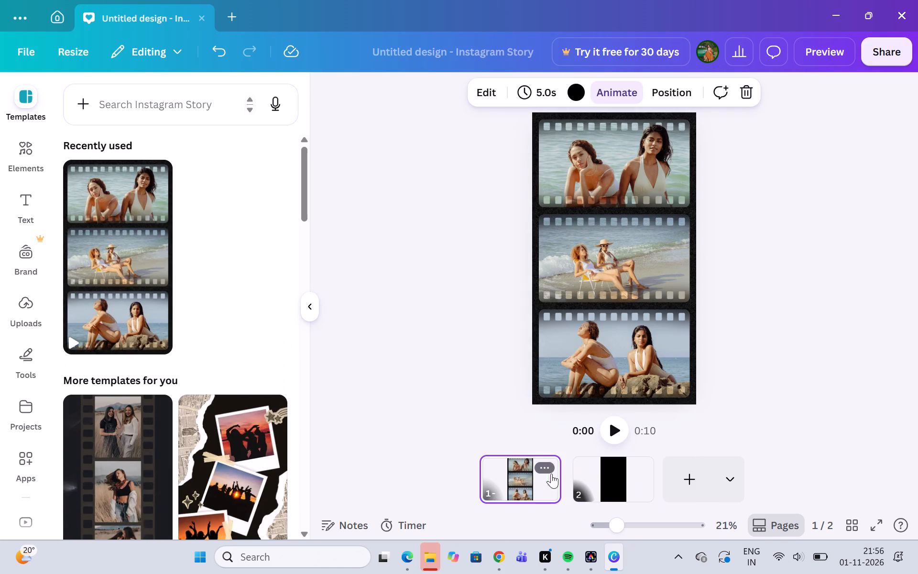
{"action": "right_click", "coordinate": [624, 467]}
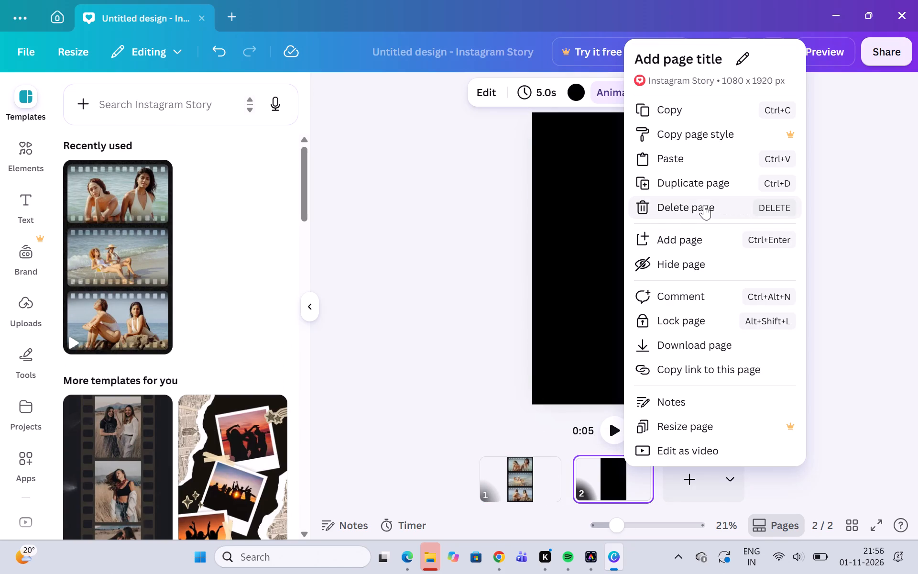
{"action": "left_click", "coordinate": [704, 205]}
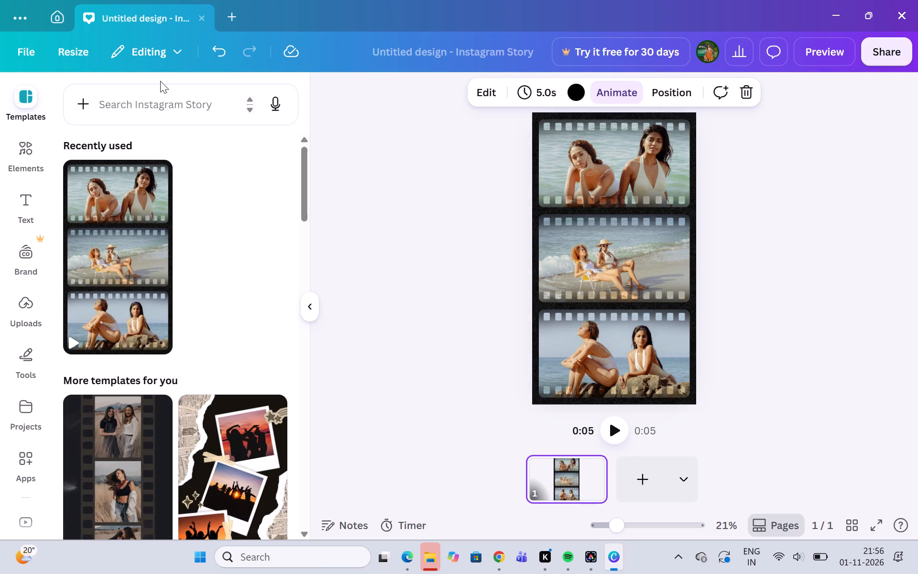
Browse the home page's recent designs and template sections, and return to the untitled Instagram Story.
{"action": "left_click", "coordinate": [52, 0]}
{"action": "left_click", "coordinate": [54, 6]}
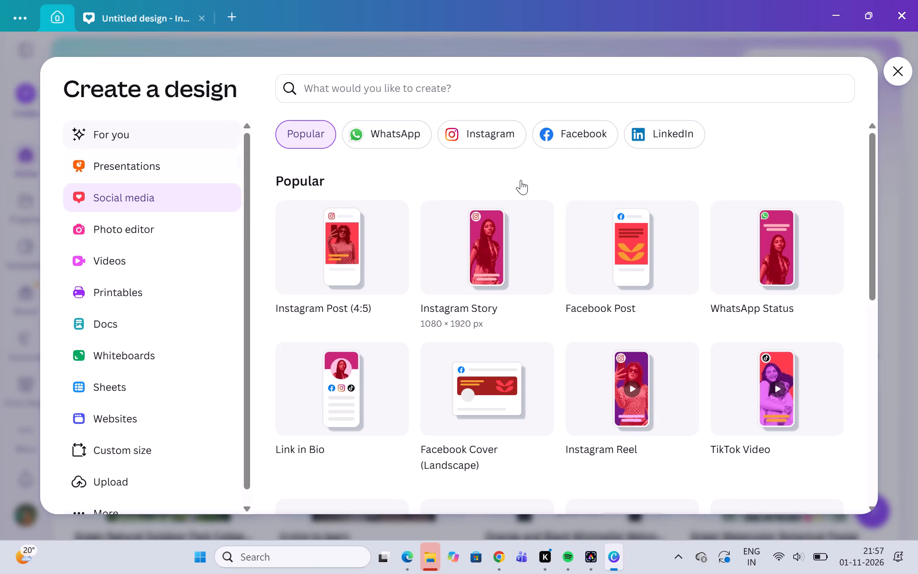
{"action": "left_click", "coordinate": [896, 71]}
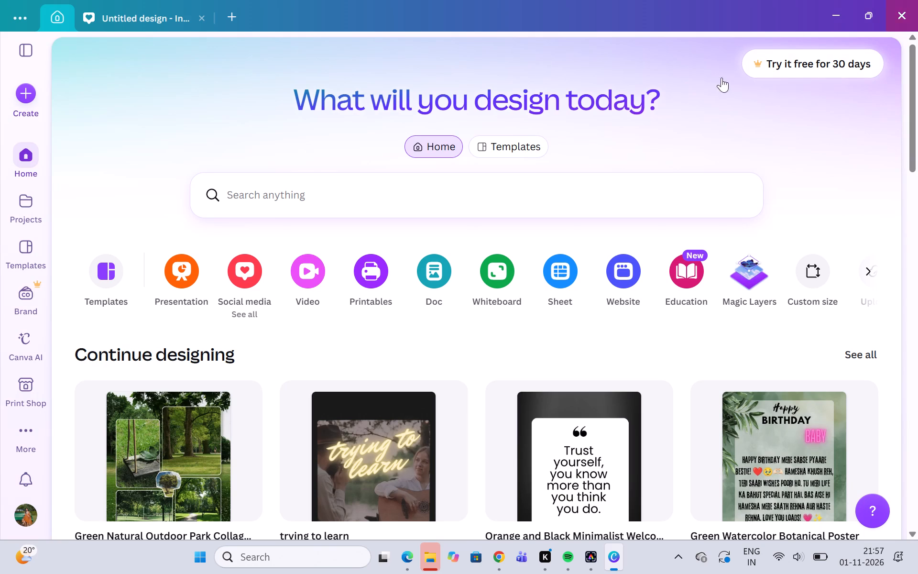
{"action": "left_click", "coordinate": [166, 0]}
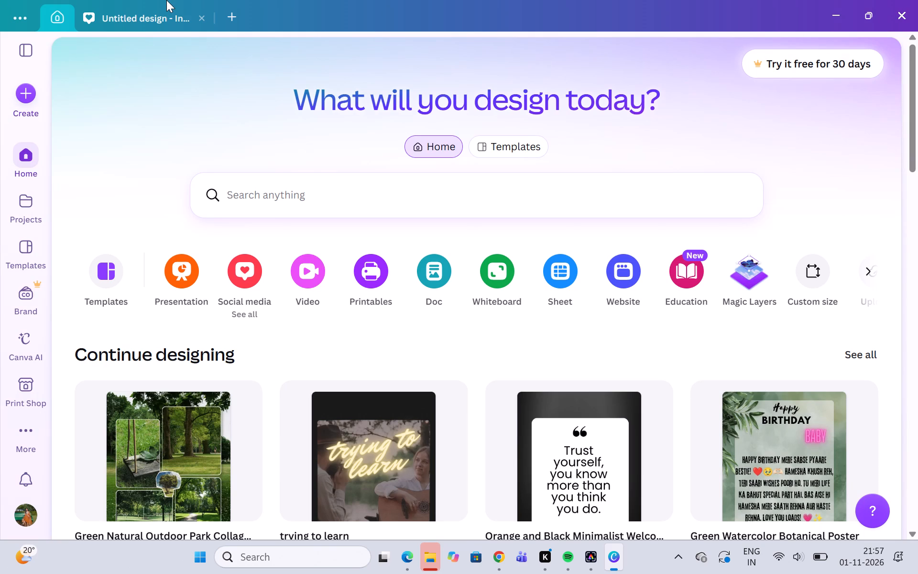
{"action": "scroll", "coordinate": [235, 267], "scroll_direction": "down", "scroll_amount": 8}
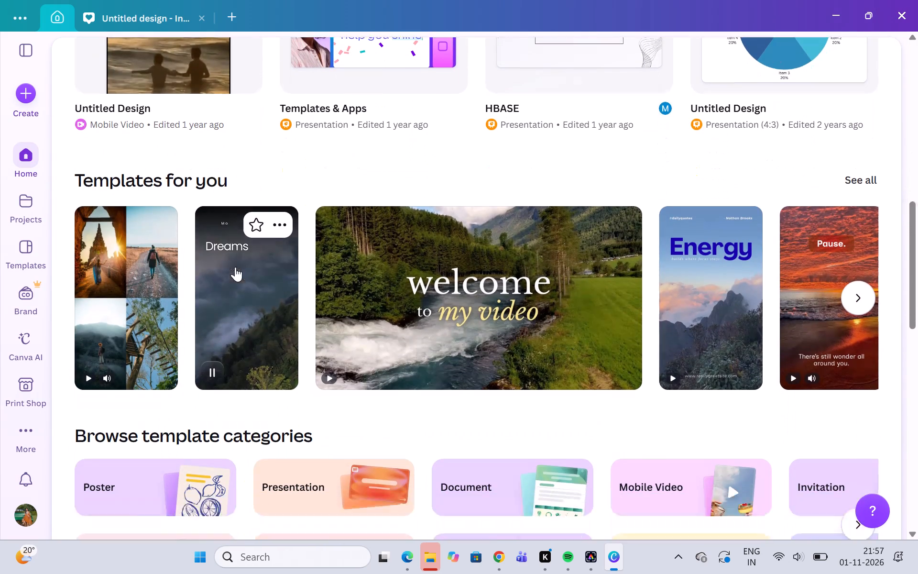
{"action": "scroll", "coordinate": [235, 267], "scroll_direction": "down", "scroll_amount": 3}
{"action": "scroll", "coordinate": [235, 267], "scroll_direction": "up", "scroll_amount": 3}
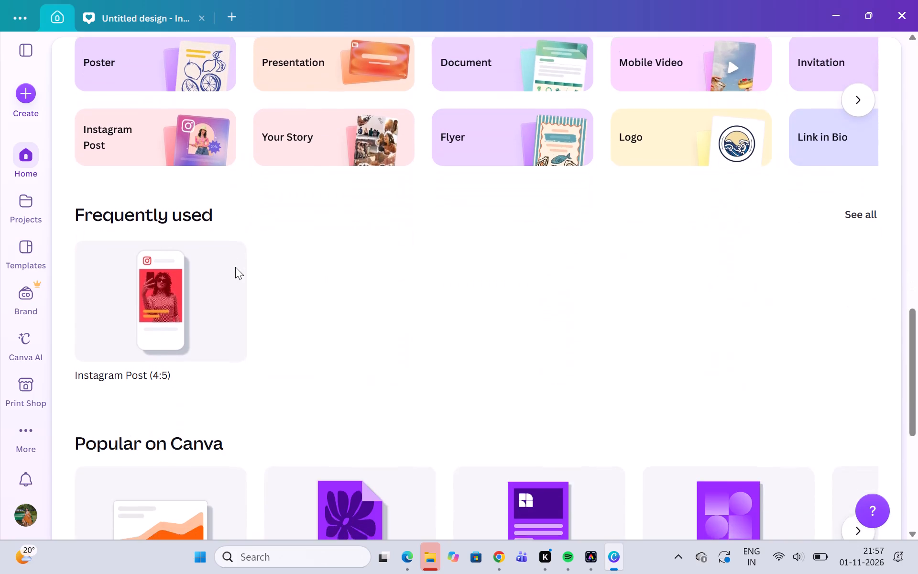
{"action": "scroll", "coordinate": [235, 267], "scroll_direction": "up", "scroll_amount": 4}
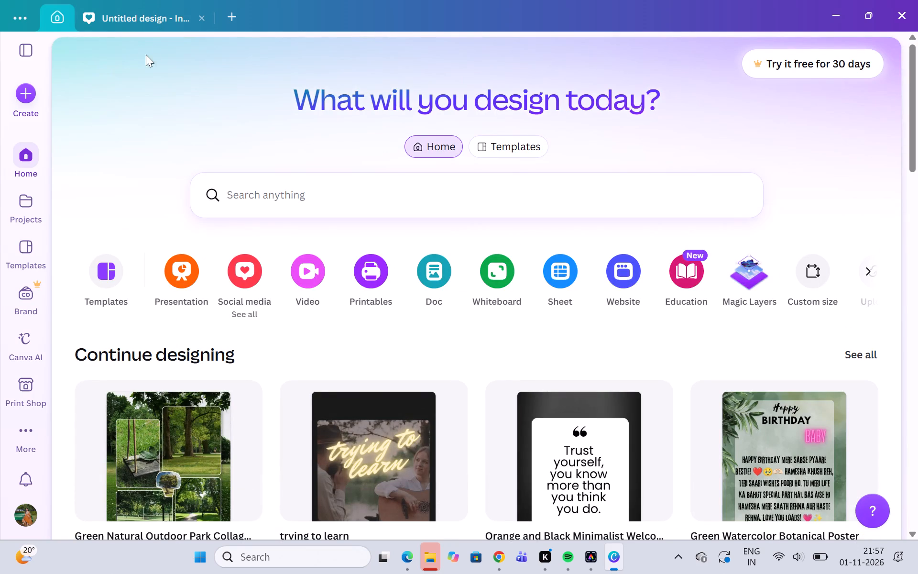
{"action": "left_click", "coordinate": [153, 15]}
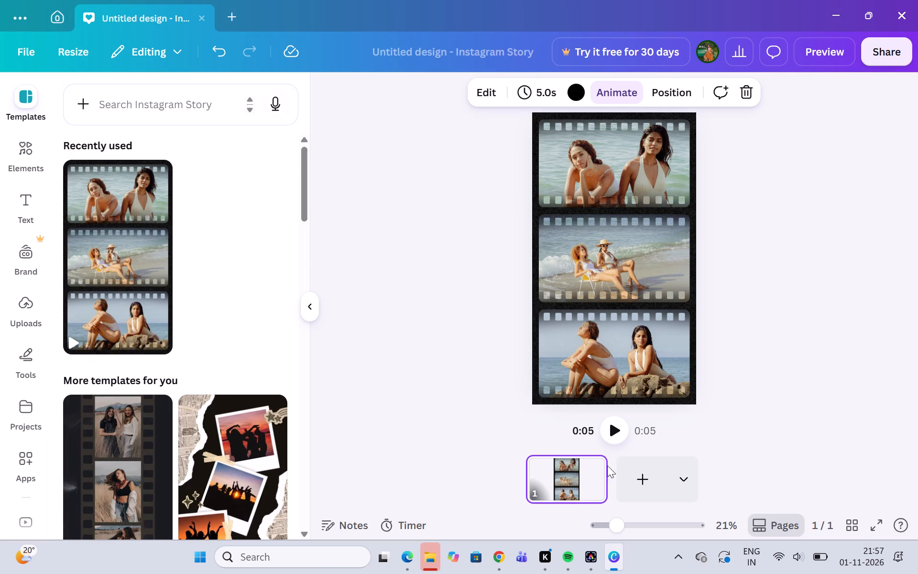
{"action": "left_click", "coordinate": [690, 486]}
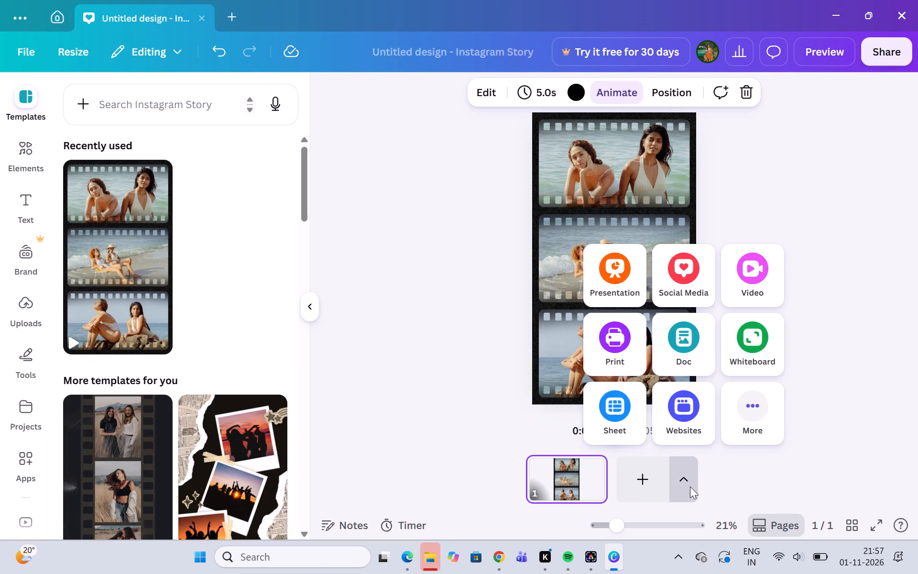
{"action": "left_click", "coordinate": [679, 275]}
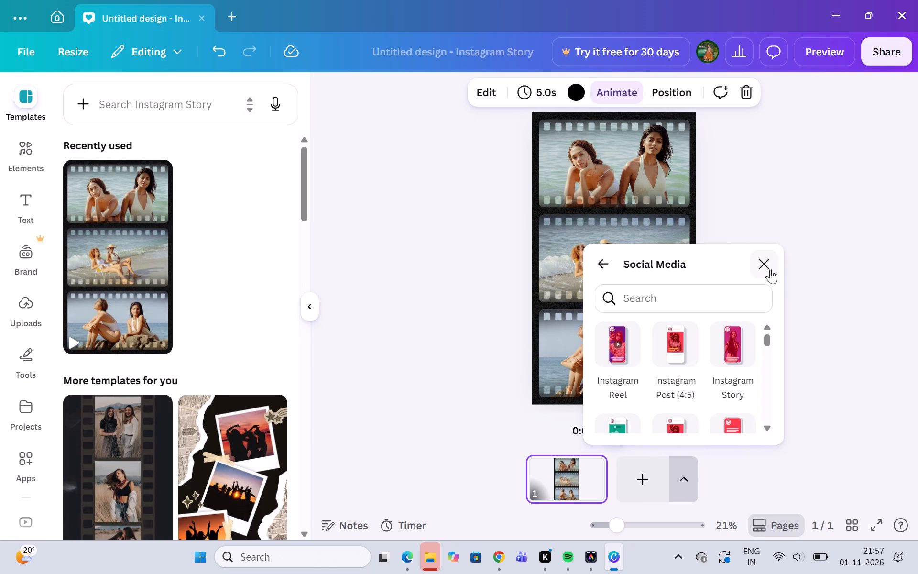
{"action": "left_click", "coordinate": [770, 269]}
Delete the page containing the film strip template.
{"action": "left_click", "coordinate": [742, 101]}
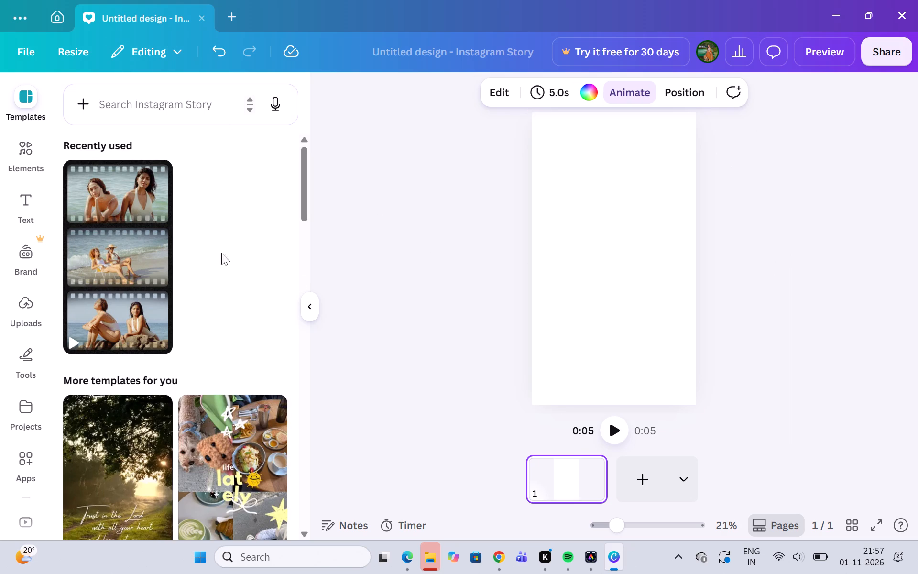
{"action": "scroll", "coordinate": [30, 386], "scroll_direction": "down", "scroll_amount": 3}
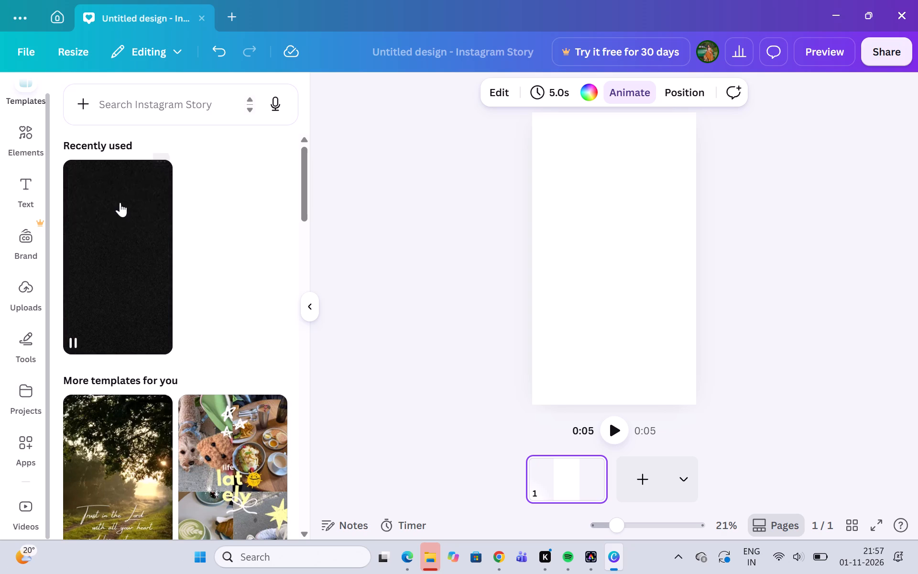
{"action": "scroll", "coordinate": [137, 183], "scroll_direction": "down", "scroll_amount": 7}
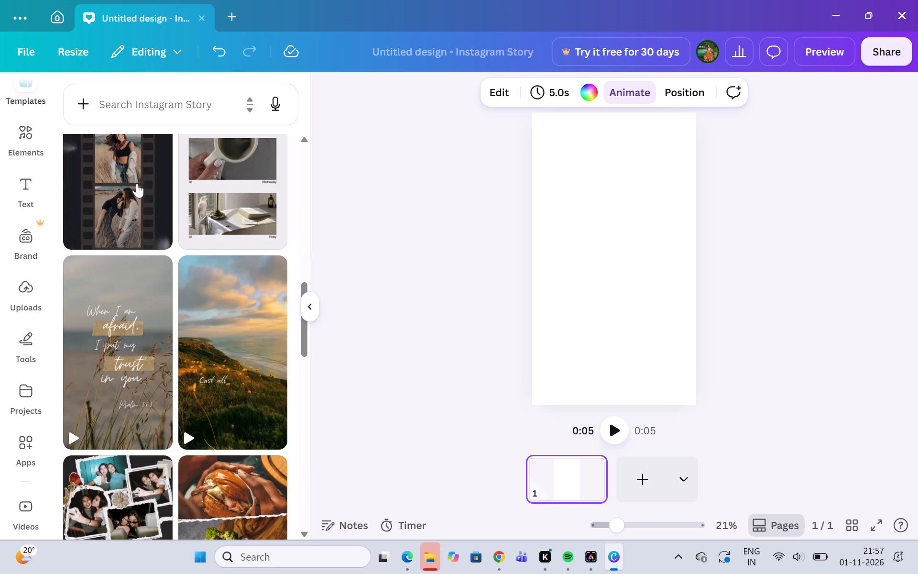
Start a file upload from the Downloads folder, selecting the WhatsApp images timed 1.01.02, 1.01.01 and 1.00.56 PM.
{"action": "left_click", "coordinate": [38, 280]}
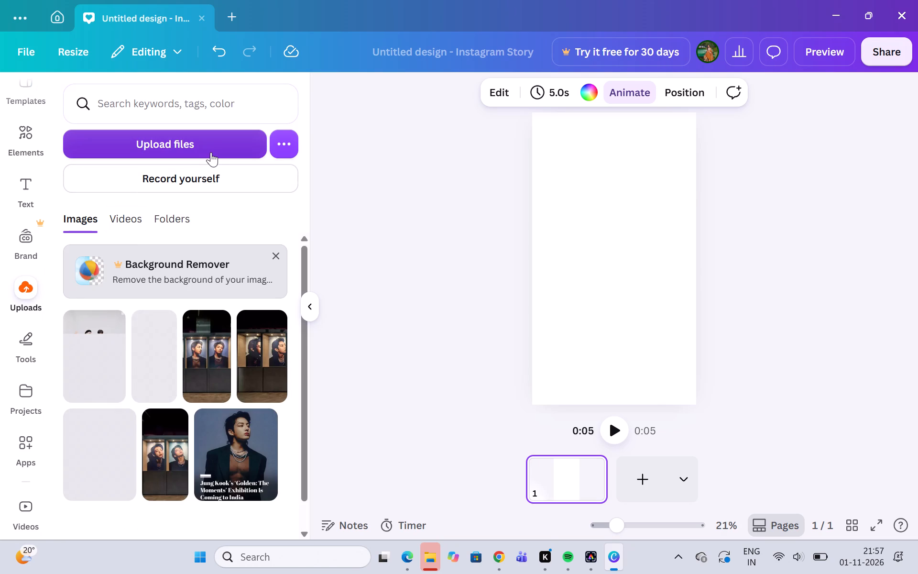
{"action": "left_click", "coordinate": [211, 152]}
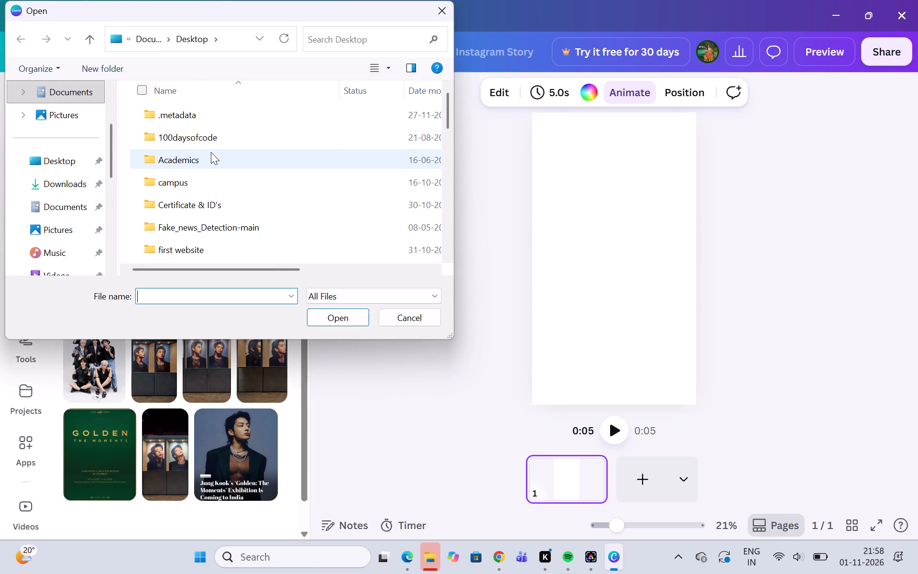
{"action": "double_click", "coordinate": [79, 174]}
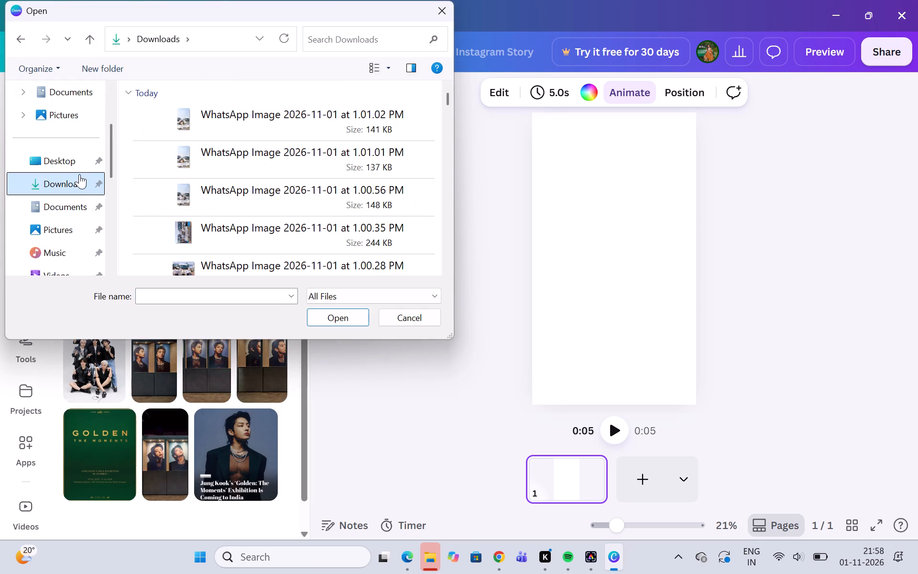
{"action": "left_click", "coordinate": [136, 121]}
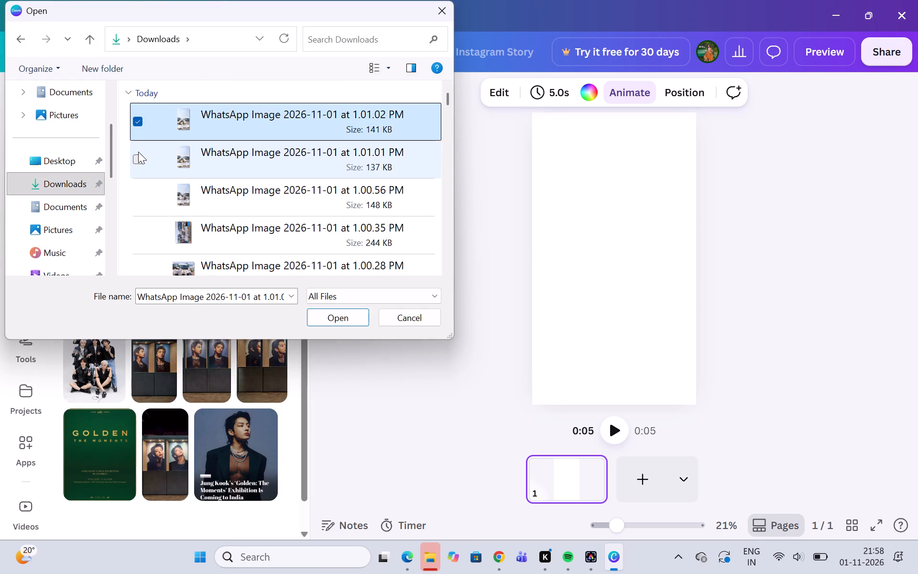
{"action": "left_click", "coordinate": [137, 154]}
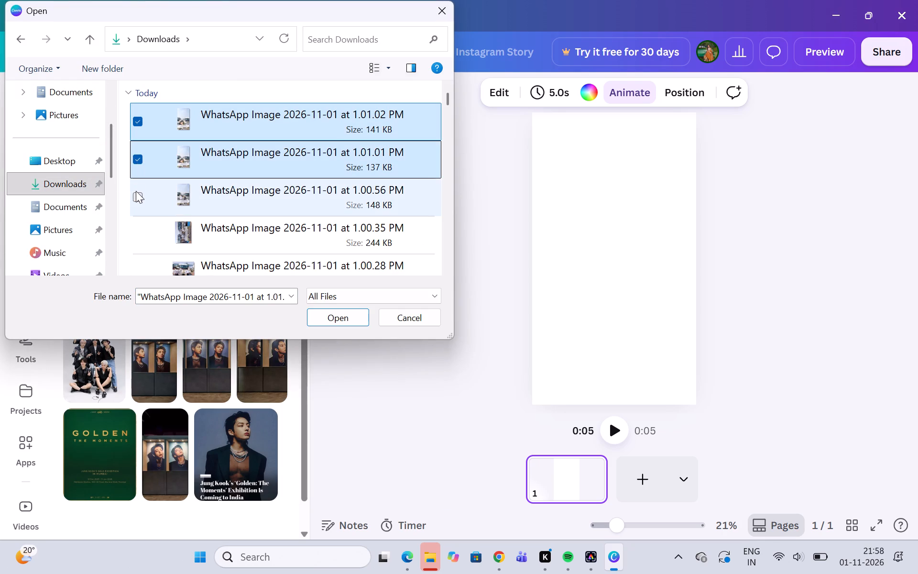
{"action": "left_click", "coordinate": [136, 191]}
Add the five WhatsApp images timed 1.00.27, 1.00.26, 1.00.25, 1.00.24 and 1.00.23 PM (1) to the upload selection.
{"action": "scroll", "coordinate": [136, 191], "scroll_direction": "down", "scroll_amount": 2}
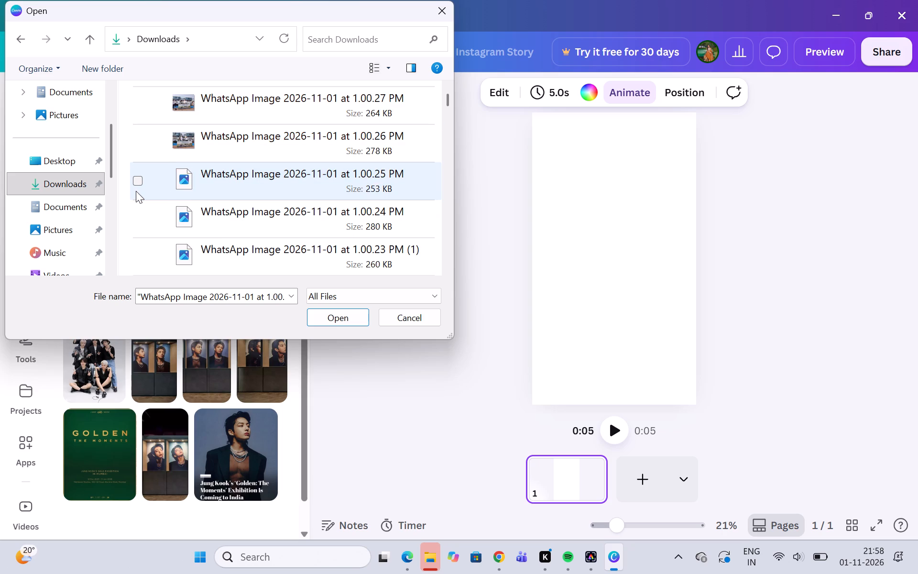
{"action": "scroll", "coordinate": [136, 191], "scroll_direction": "down", "scroll_amount": 1}
{"action": "left_click", "coordinate": [136, 191]}
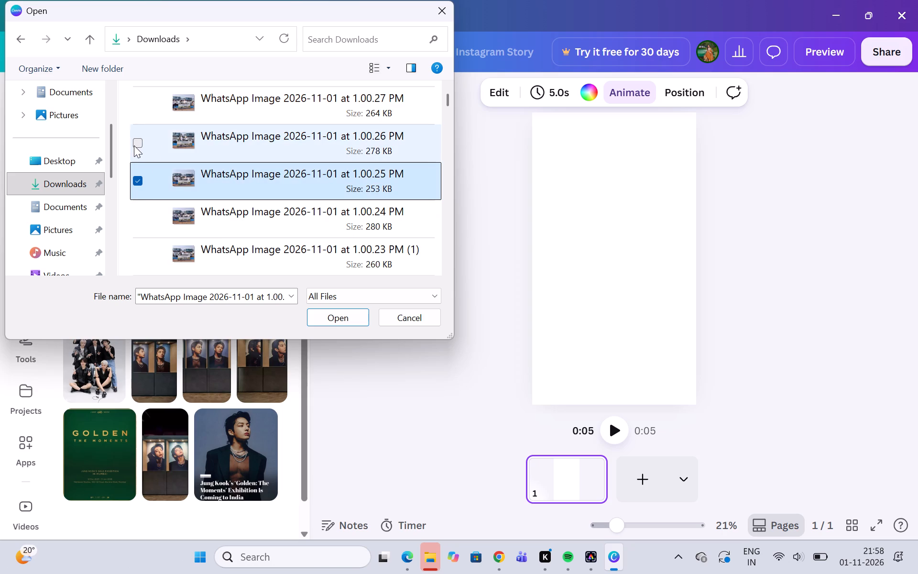
{"action": "left_click", "coordinate": [134, 145]}
{"action": "left_click", "coordinate": [135, 108]}
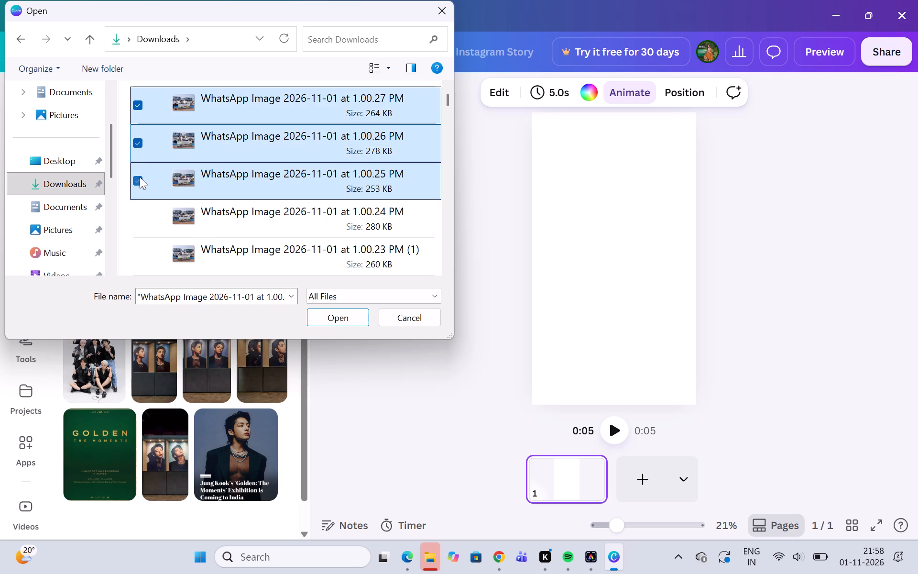
{"action": "left_click", "coordinate": [136, 217]}
{"action": "left_click", "coordinate": [138, 255]}
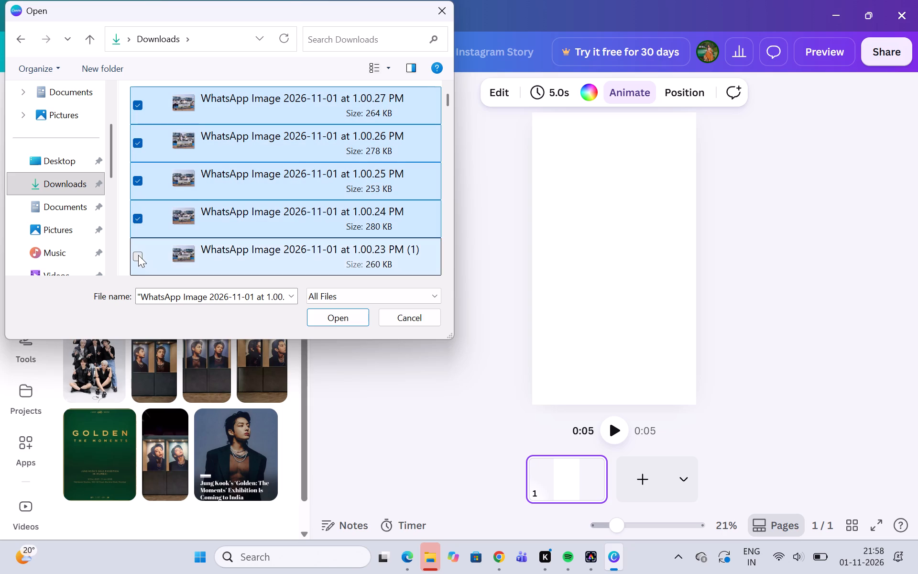
Add the skipped WhatsApp images timed 1.00.35 and 1.00.28 PM to the upload selection.
{"action": "scroll", "coordinate": [138, 255], "scroll_direction": "up", "scroll_amount": 3}
{"action": "left_click", "coordinate": [140, 235]}
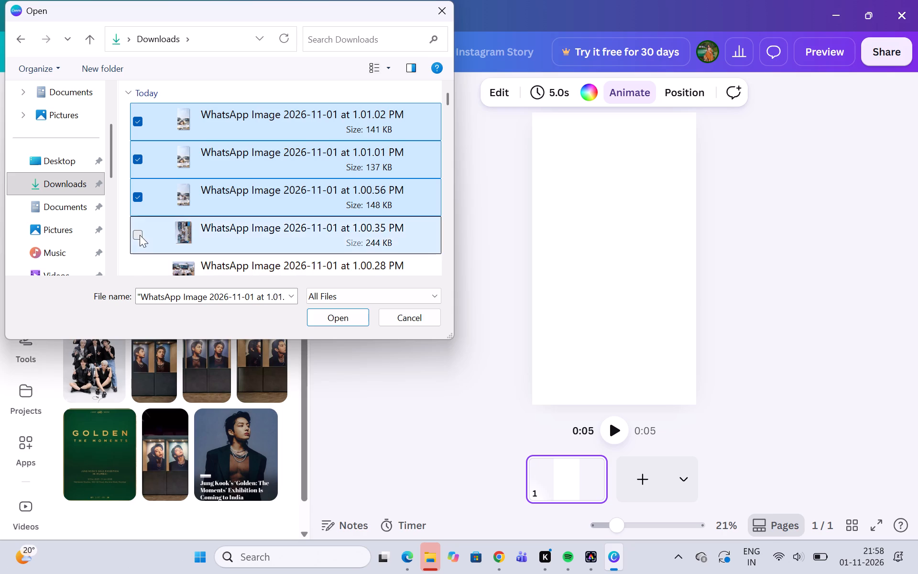
{"action": "scroll", "coordinate": [140, 235], "scroll_direction": "down", "scroll_amount": 1}
{"action": "scroll", "coordinate": [167, 153], "scroll_direction": "up", "scroll_amount": 2}
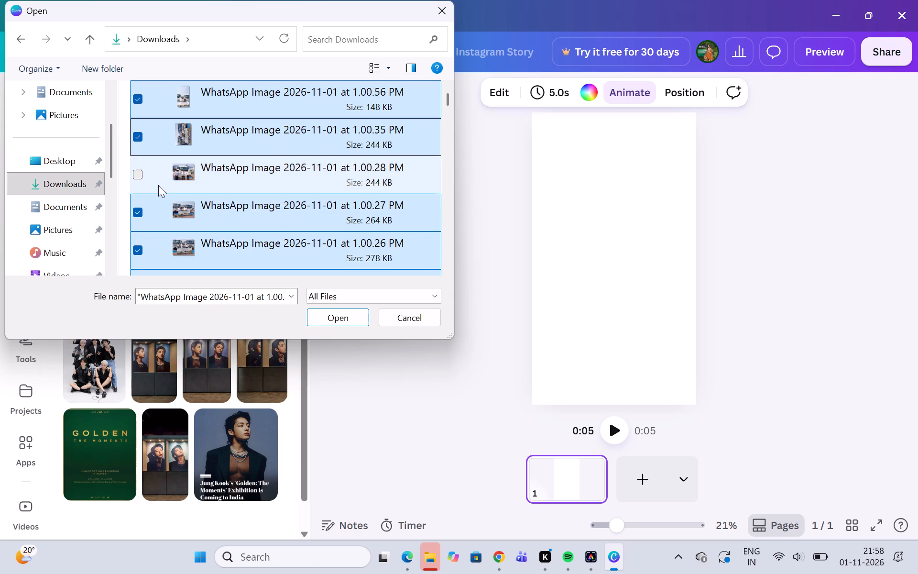
{"action": "left_click", "coordinate": [139, 171]}
Add the WhatsApp images timed 1.00.23 PM, 1.00.22 PM and 1.00.21 PM (2) to the upload selection.
{"action": "scroll", "coordinate": [193, 160], "scroll_direction": "down", "scroll_amount": 1}
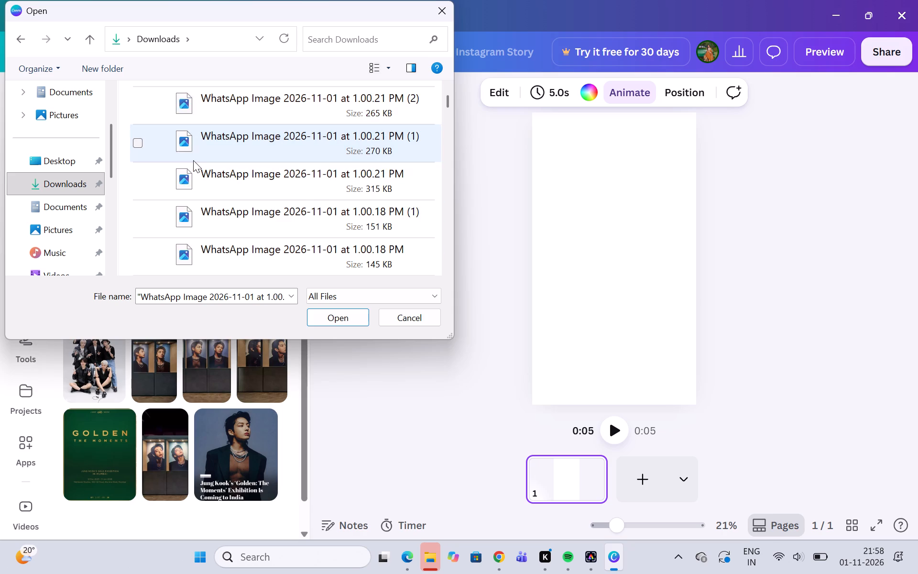
{"action": "scroll", "coordinate": [193, 160], "scroll_direction": "up", "scroll_amount": 1}
{"action": "scroll", "coordinate": [193, 160], "scroll_direction": "down", "scroll_amount": 1}
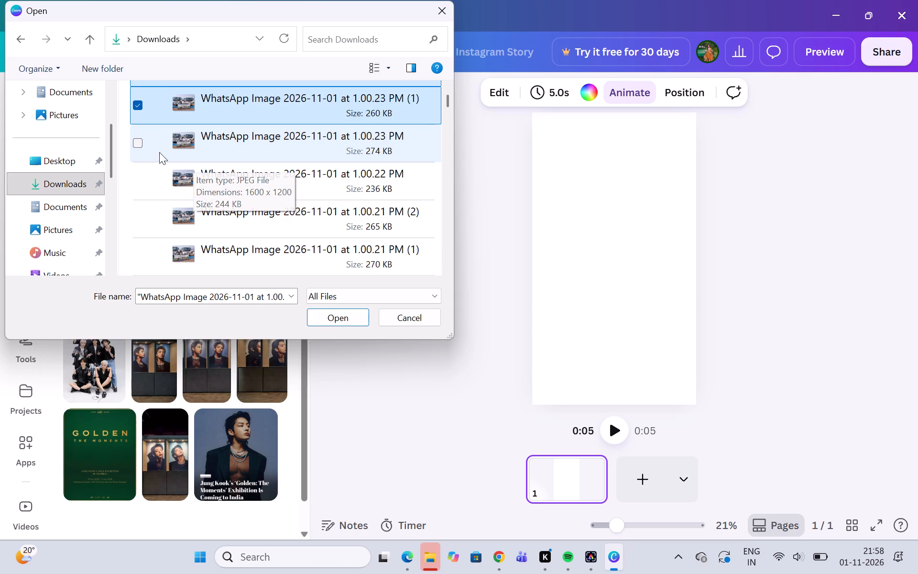
{"action": "left_click", "coordinate": [137, 138]}
{"action": "left_click", "coordinate": [138, 181]}
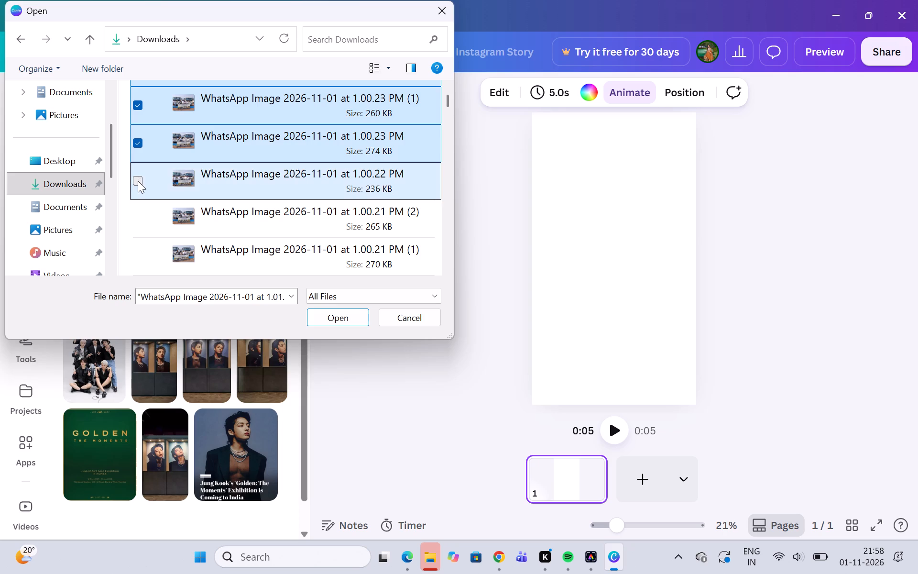
{"action": "left_click", "coordinate": [137, 219]}
Add the WhatsApp images timed 1.00.17 PM, 1.00.17 PM (1), 1.00.18 PM and 1.00.18 PM (1) to the upload selection.
{"action": "scroll", "coordinate": [137, 219], "scroll_direction": "down", "scroll_amount": 1}
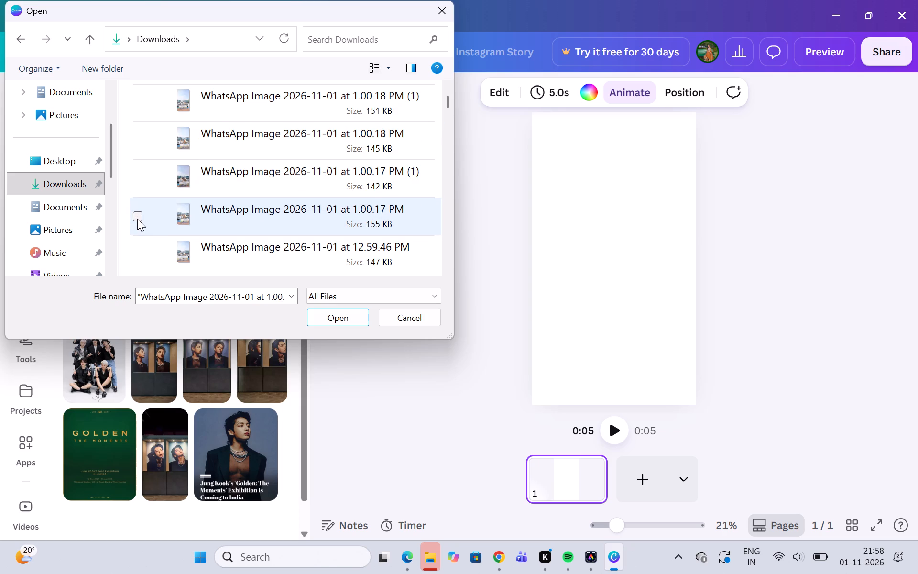
{"action": "left_click", "coordinate": [137, 219]}
{"action": "left_click", "coordinate": [137, 181]}
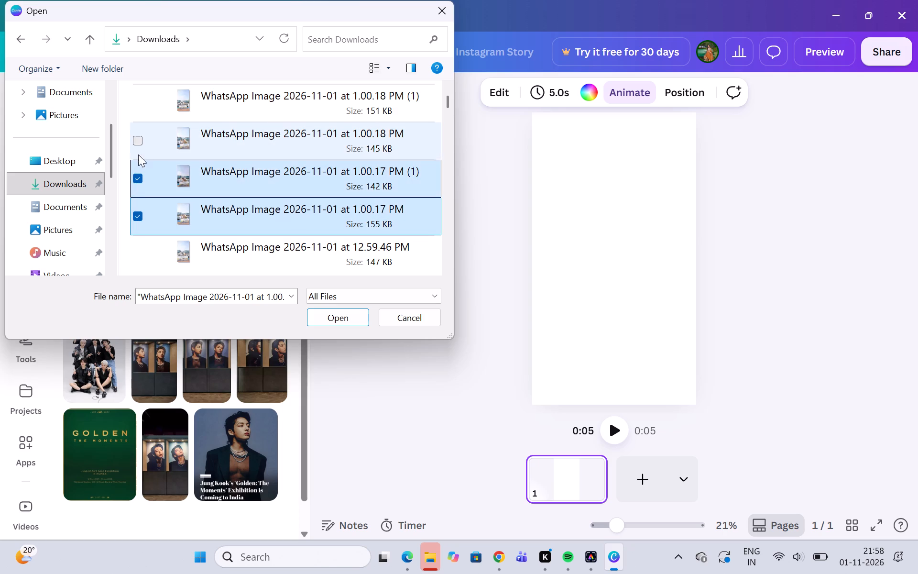
{"action": "left_click", "coordinate": [138, 142]}
{"action": "left_click", "coordinate": [138, 105]}
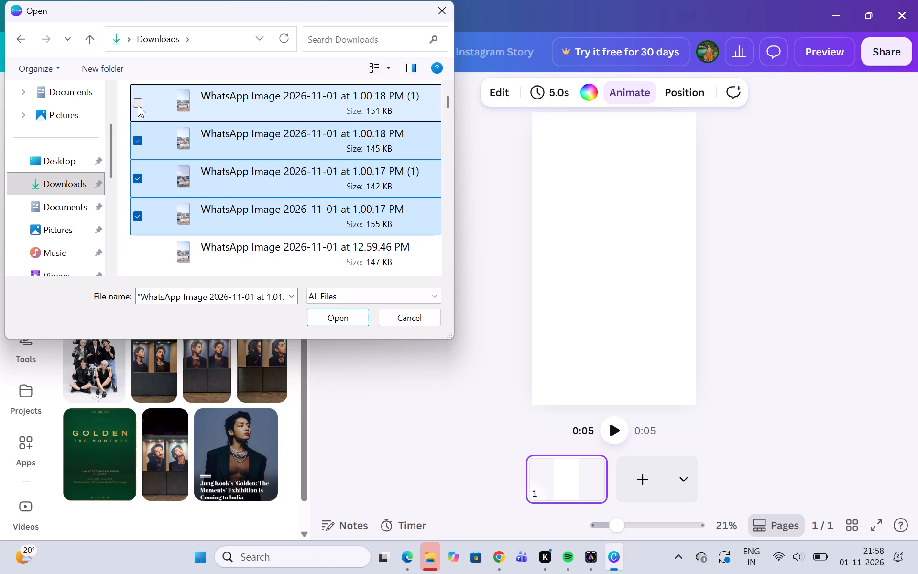
Add the skipped WhatsApp images timed 1.00.21 PM (1) and 1.00.21 PM to the upload selection.
{"action": "scroll", "coordinate": [138, 105], "scroll_direction": "up", "scroll_amount": 1}
{"action": "right_click", "coordinate": [143, 200]}
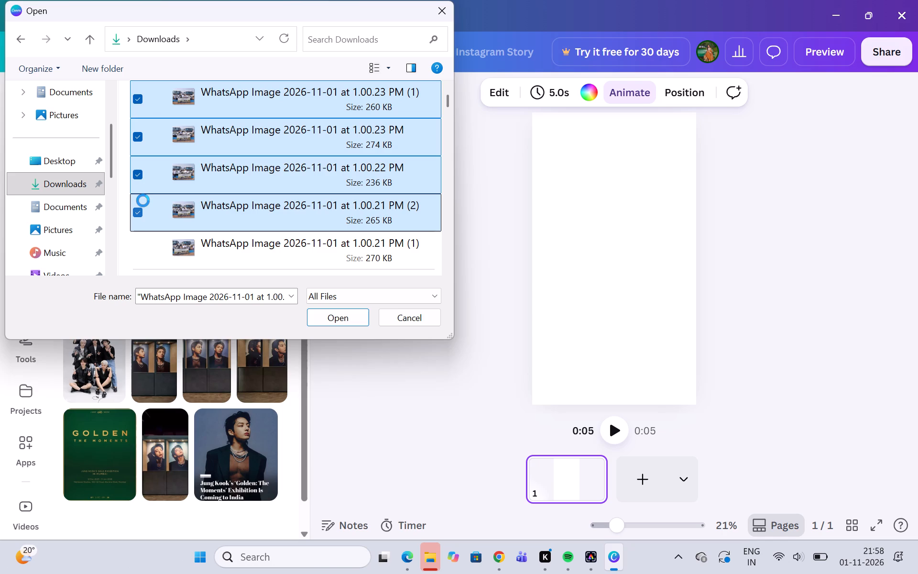
{"action": "scroll", "coordinate": [143, 200], "scroll_direction": "down", "scroll_amount": 3}
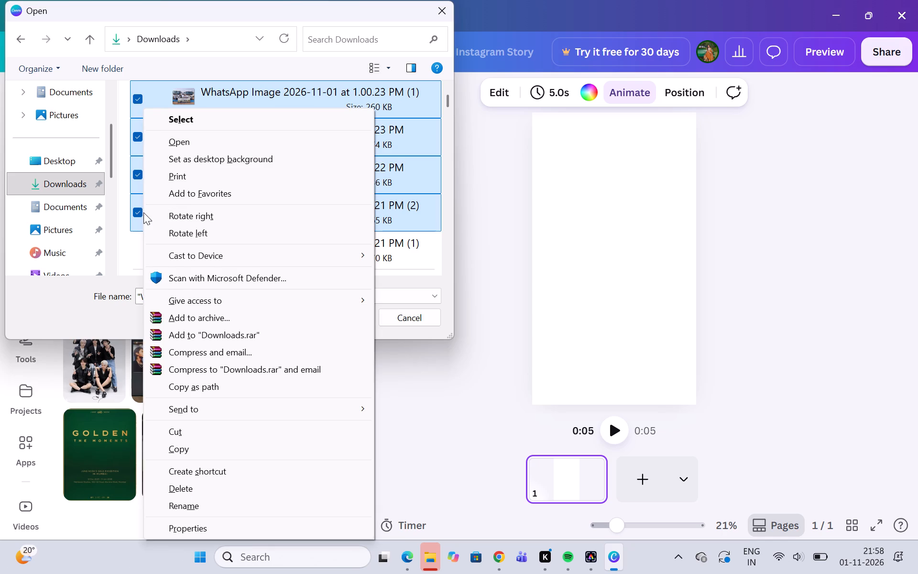
{"action": "left_click", "coordinate": [136, 210]}
{"action": "left_click", "coordinate": [136, 210]}
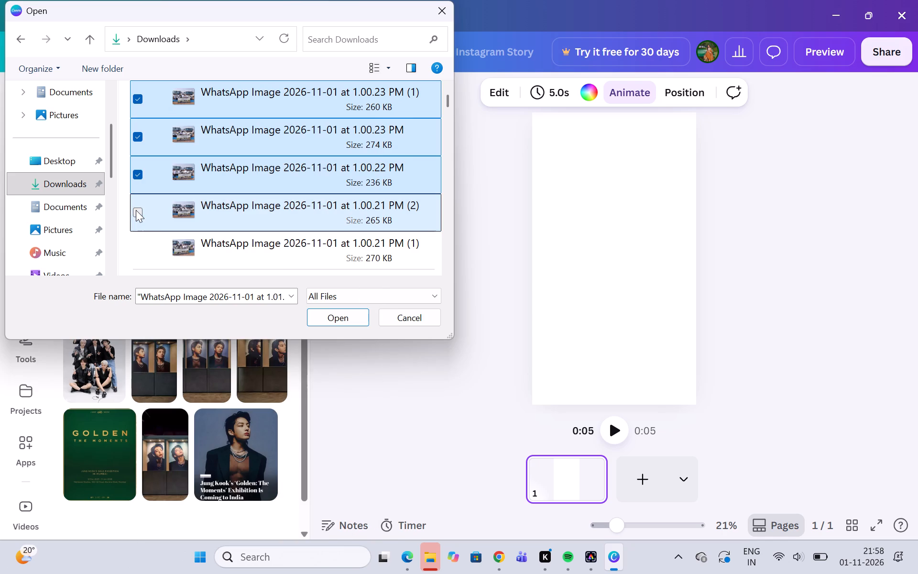
{"action": "left_click", "coordinate": [137, 250]}
{"action": "scroll", "coordinate": [179, 226], "scroll_direction": "down", "scroll_amount": 1}
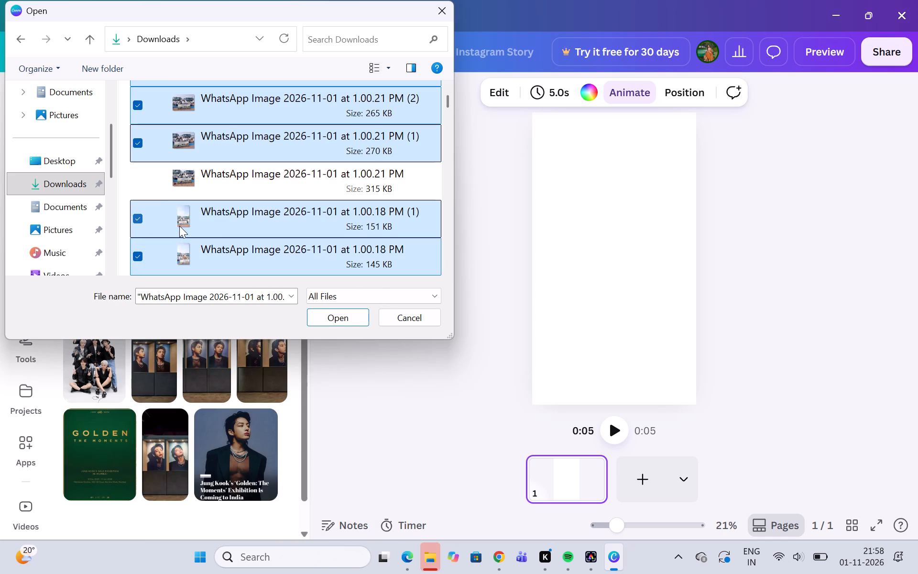
{"action": "left_click", "coordinate": [136, 179]}
Include the WhatsApp image timed 12.59.46 PM and upload all the selected images.
{"action": "scroll", "coordinate": [164, 186], "scroll_direction": "down", "scroll_amount": 1}
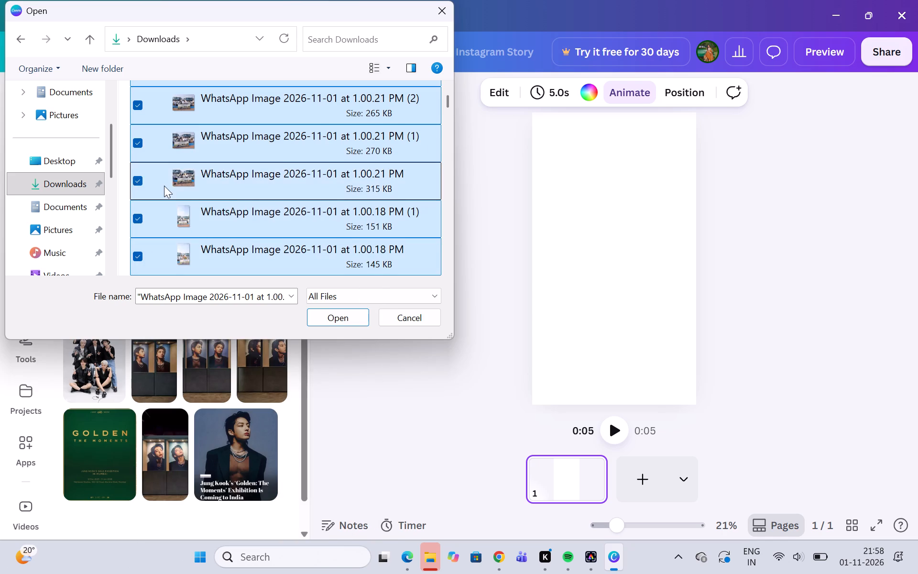
{"action": "scroll", "coordinate": [164, 186], "scroll_direction": "down", "scroll_amount": 1}
{"action": "left_click", "coordinate": [136, 176]}
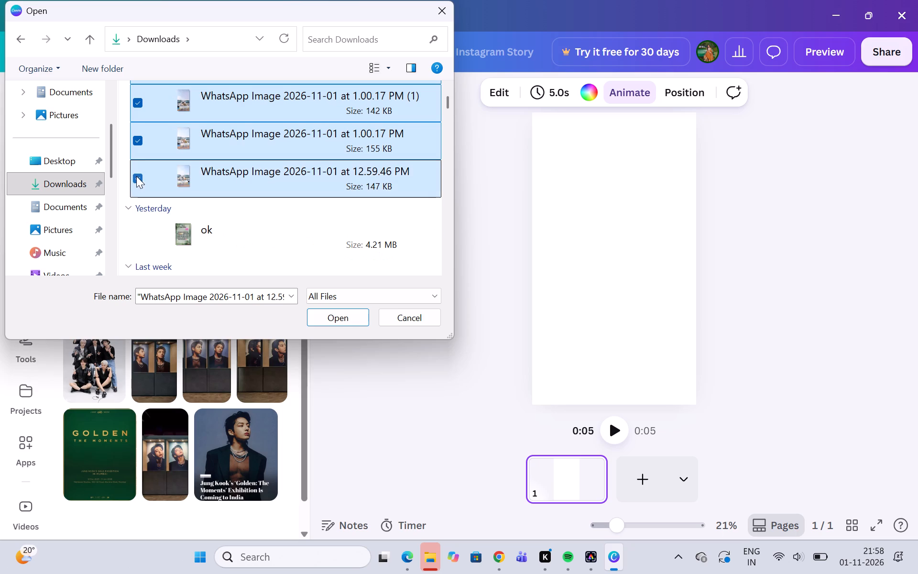
{"action": "left_click", "coordinate": [310, 314]}
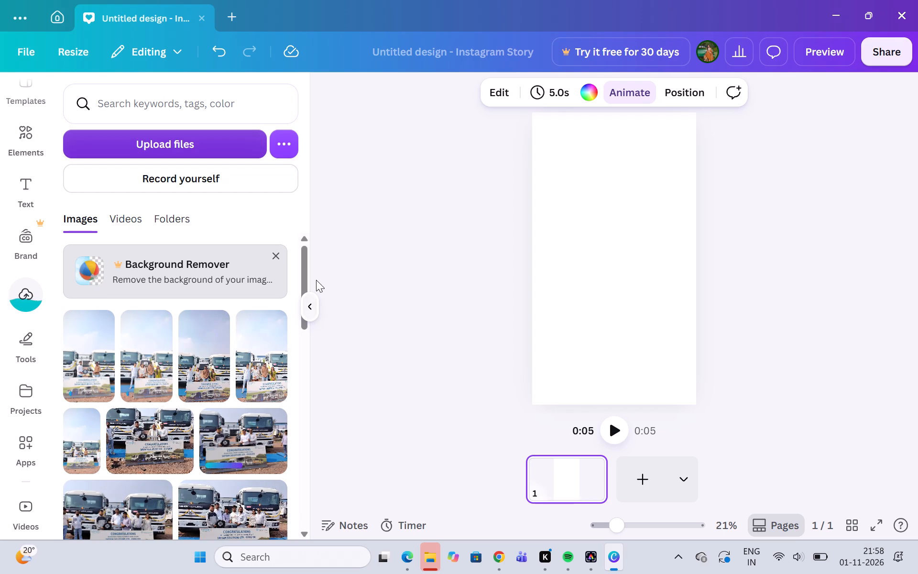
Dismiss the Background Remover promotion above the uploaded images.
{"action": "left_click", "coordinate": [281, 254]}
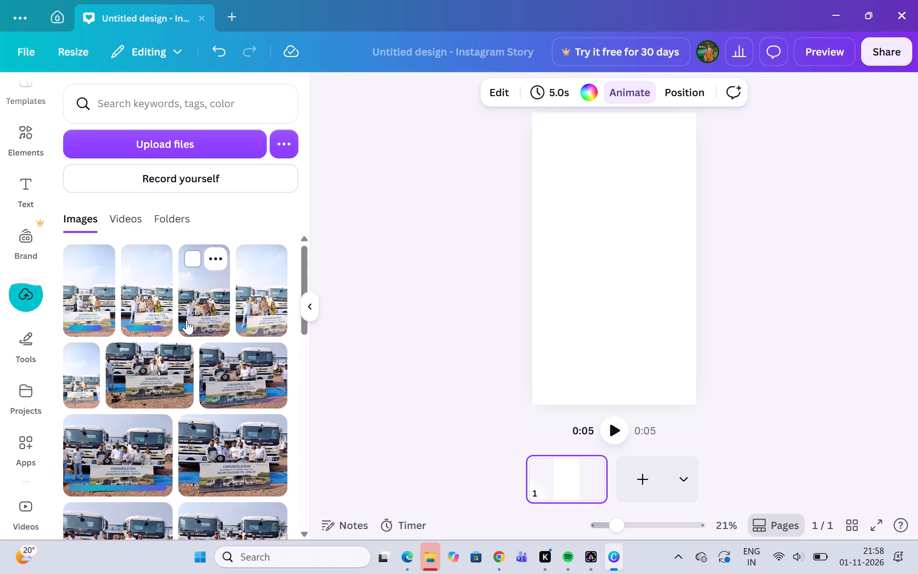
Place the two uploaded portrait photos of a woman standing alone between the trucks on page 1.
{"action": "scroll", "coordinate": [186, 320], "scroll_direction": "left", "scroll_amount": 1}
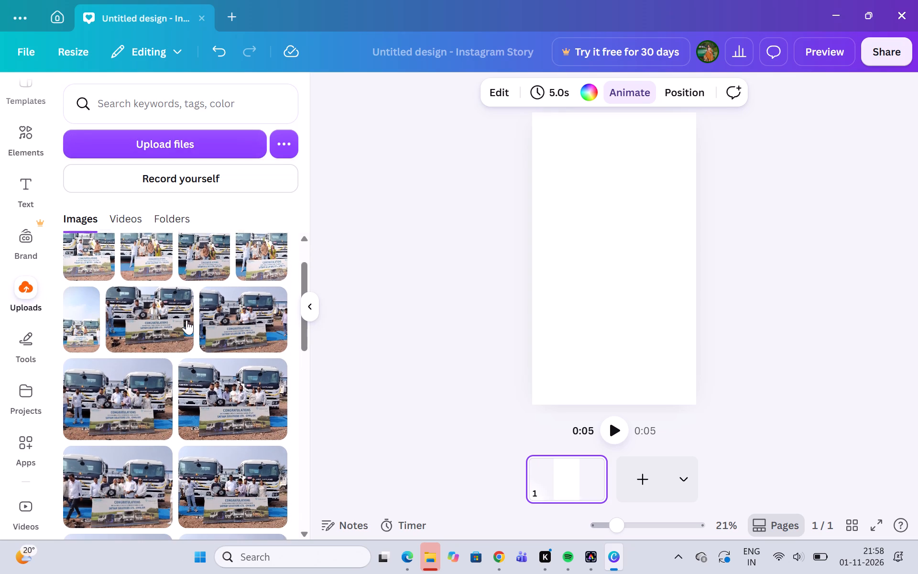
{"action": "scroll", "coordinate": [186, 320], "scroll_direction": "left", "scroll_amount": 2}
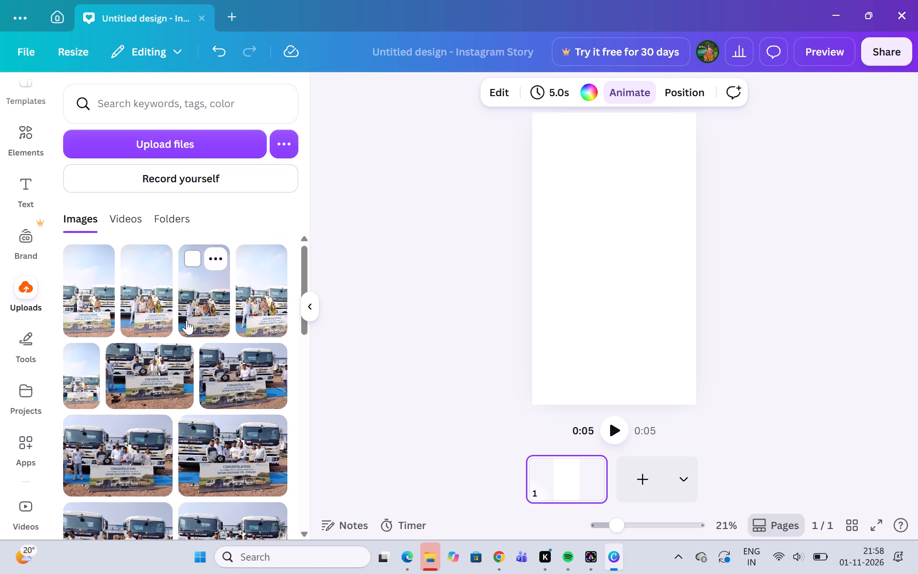
{"action": "scroll", "coordinate": [186, 320], "scroll_direction": "down", "scroll_amount": 2}
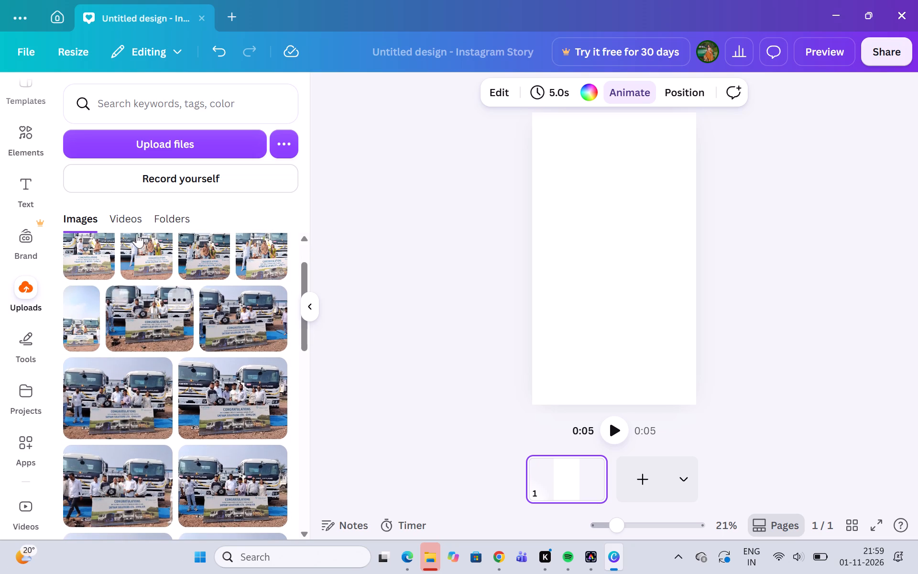
{"action": "scroll", "coordinate": [159, 343], "scroll_direction": "down", "scroll_amount": 1}
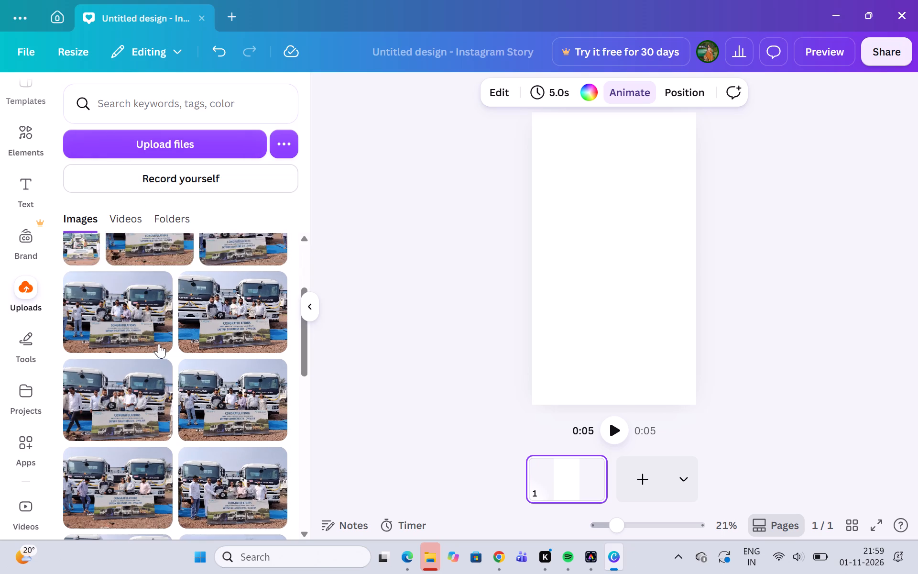
{"action": "scroll", "coordinate": [159, 343], "scroll_direction": "down", "scroll_amount": 1}
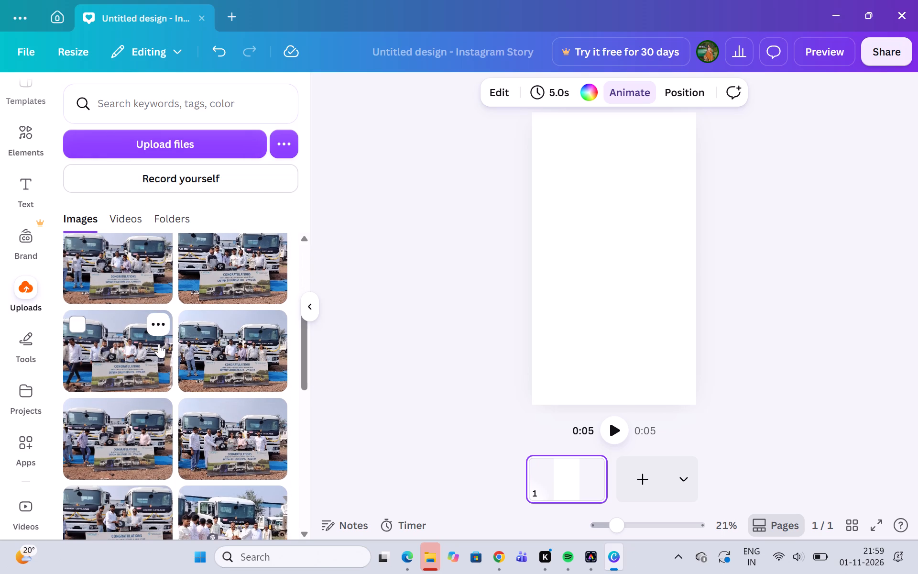
{"action": "scroll", "coordinate": [159, 343], "scroll_direction": "down", "scroll_amount": 5}
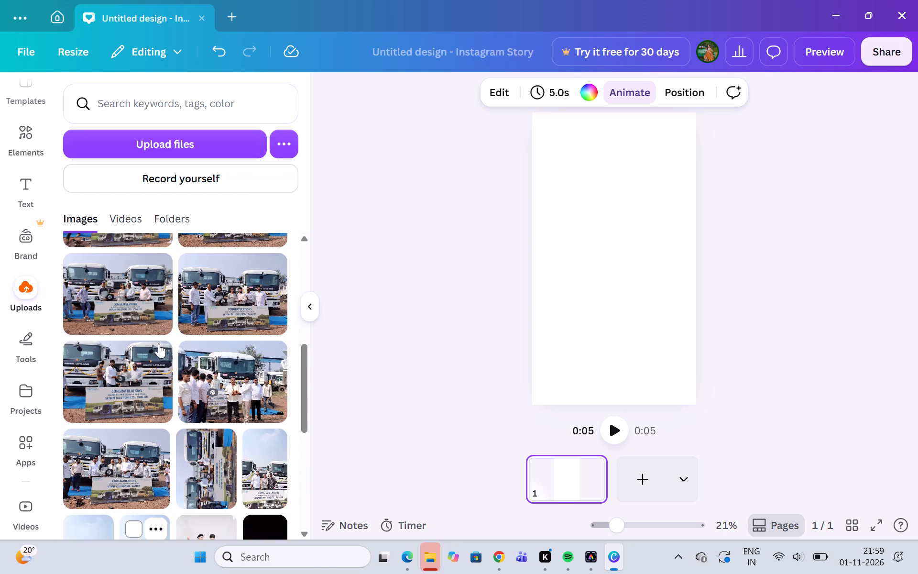
{"action": "scroll", "coordinate": [159, 343], "scroll_direction": "up", "scroll_amount": 5}
{"action": "scroll", "coordinate": [159, 343], "scroll_direction": "down", "scroll_amount": 5}
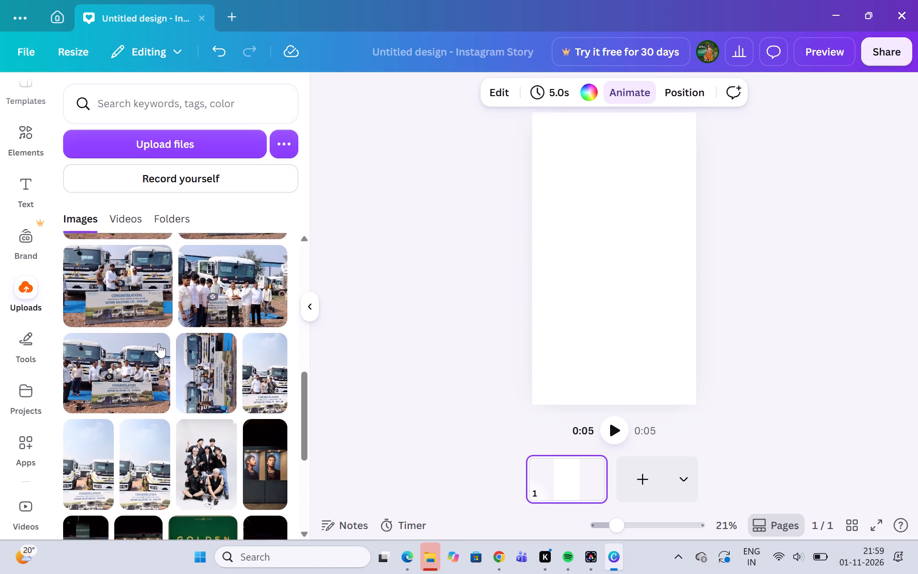
{"action": "scroll", "coordinate": [159, 343], "scroll_direction": "down", "scroll_amount": 1}
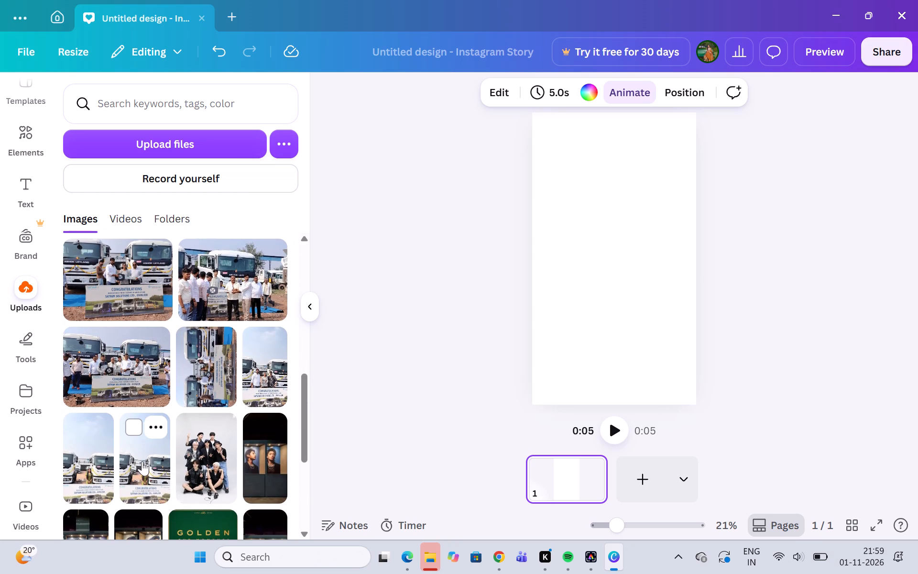
{"action": "left_click", "coordinate": [142, 461]}
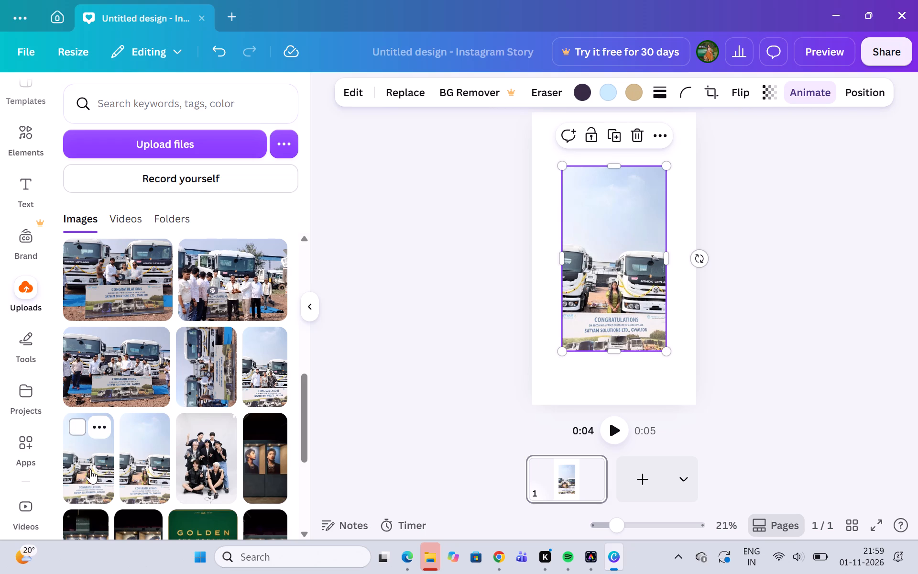
{"action": "left_click", "coordinate": [90, 469]}
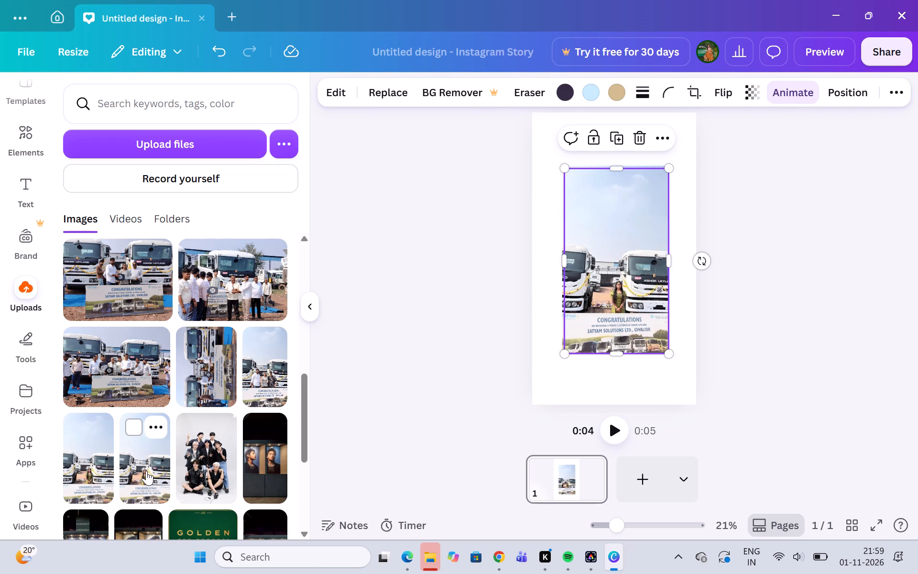
Add a second page and place the uploaded sideways photo of the trucks and group on it.
{"action": "left_click", "coordinate": [580, 466]}
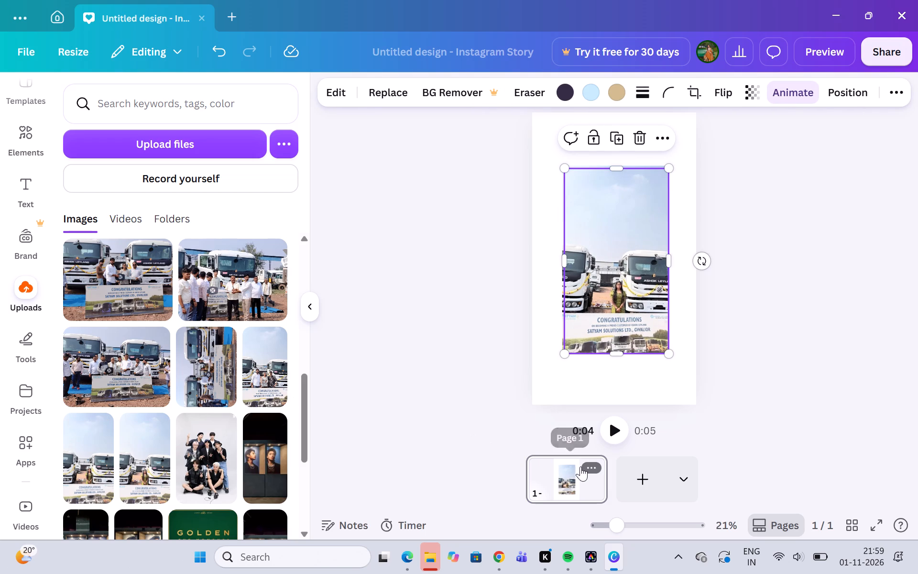
{"action": "left_click", "coordinate": [665, 486]}
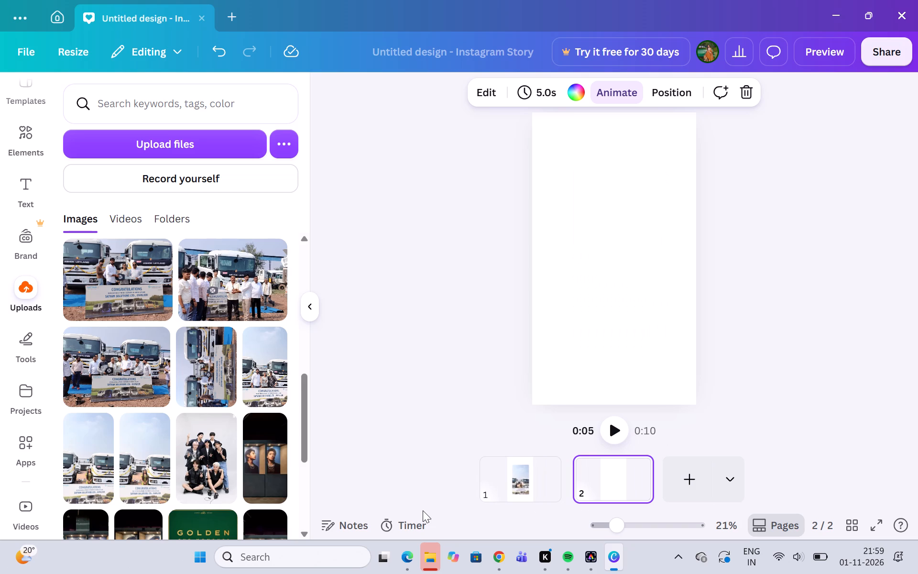
{"action": "left_click", "coordinate": [228, 361]}
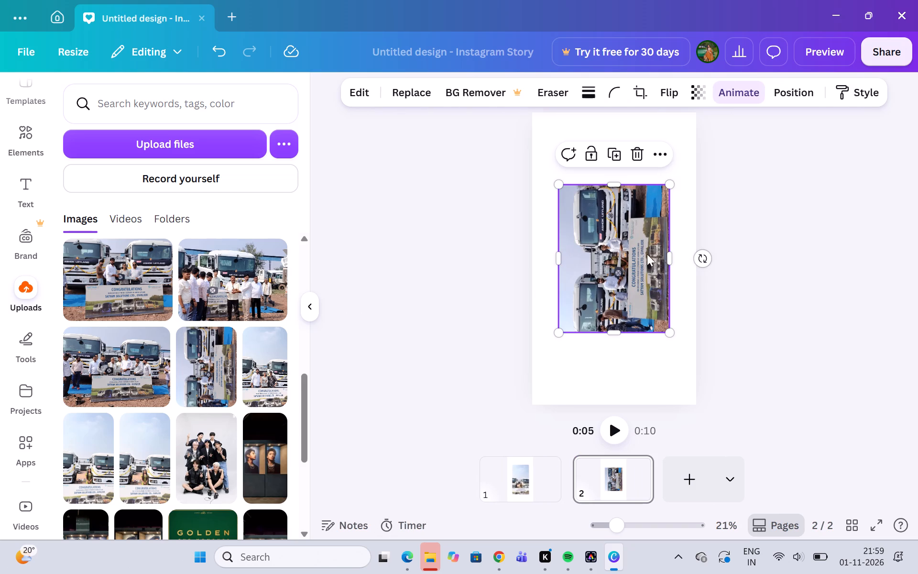
Try to rotate the sideways truck photo on page 2.
{"action": "left_click", "coordinate": [697, 262]}
{"action": "left_click", "coordinate": [697, 262]}
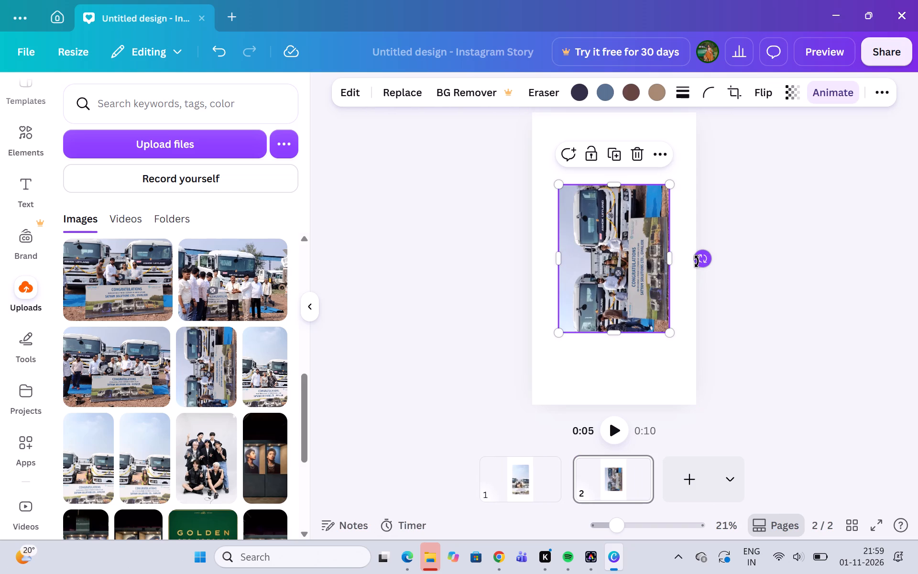
{"action": "left_click", "coordinate": [703, 262]}
{"action": "left_click", "coordinate": [703, 262]}
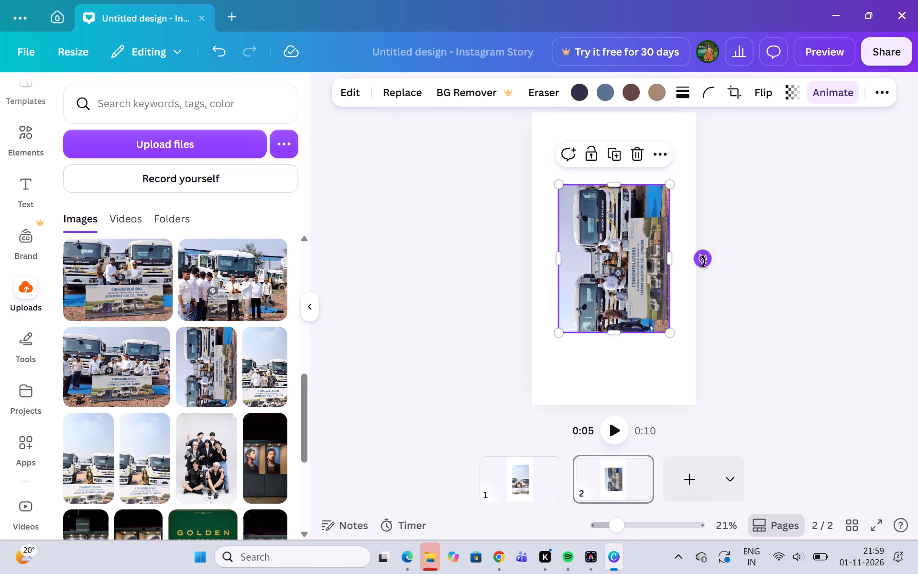
{"action": "left_click", "coordinate": [701, 258]}
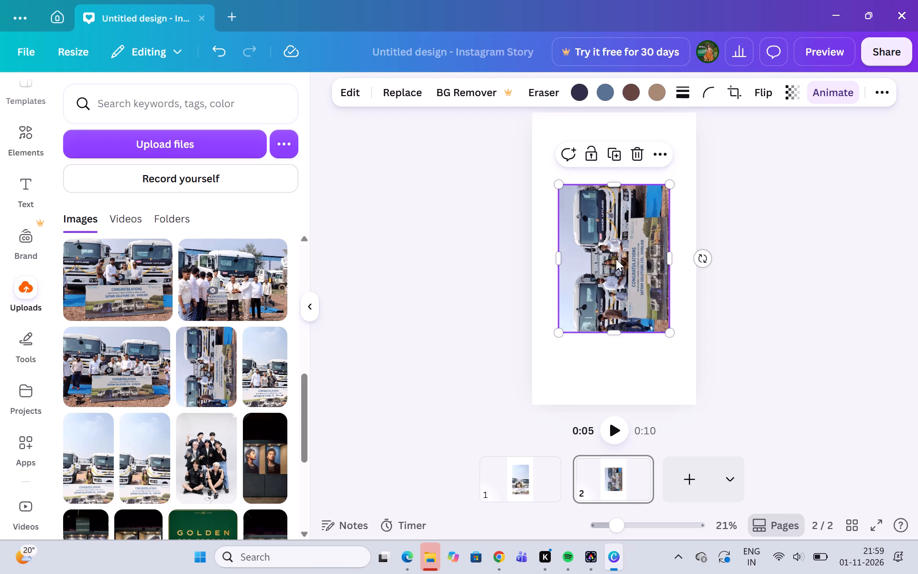
Delete the sideways truck group photo from page 2 of the Instagram Story.
{"action": "right_click", "coordinate": [616, 259]}
{"action": "left_click", "coordinate": [869, 253]}
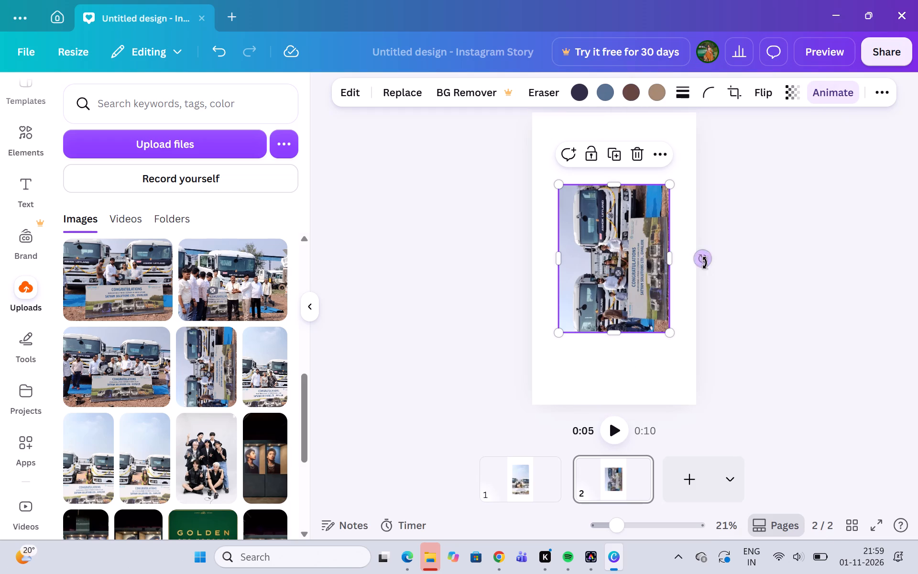
{"action": "left_click", "coordinate": [704, 263]}
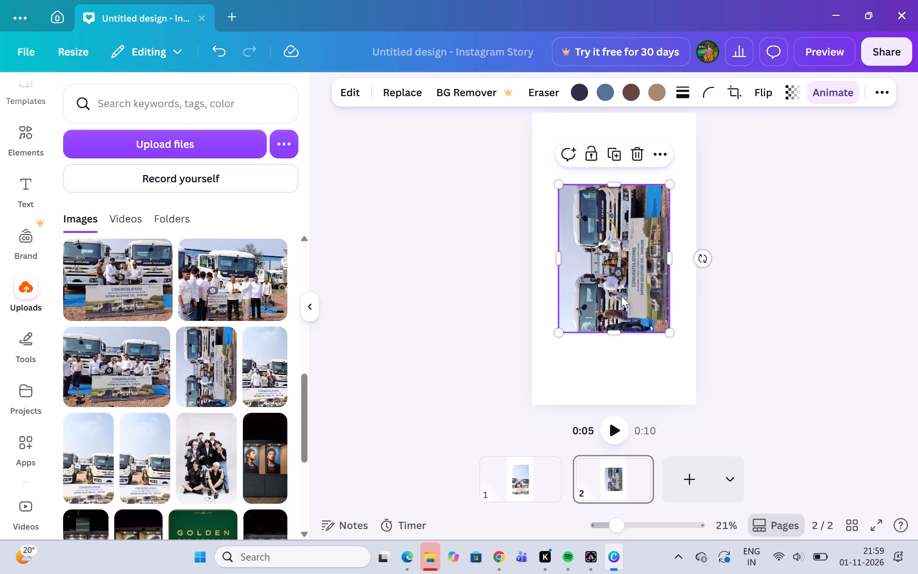
{"action": "left_click", "coordinate": [621, 296]}
{"action": "scroll", "coordinate": [621, 296], "scroll_direction": "down", "scroll_amount": 1}
{"action": "double_click", "coordinate": [621, 296]}
{"action": "right_click", "coordinate": [629, 277]}
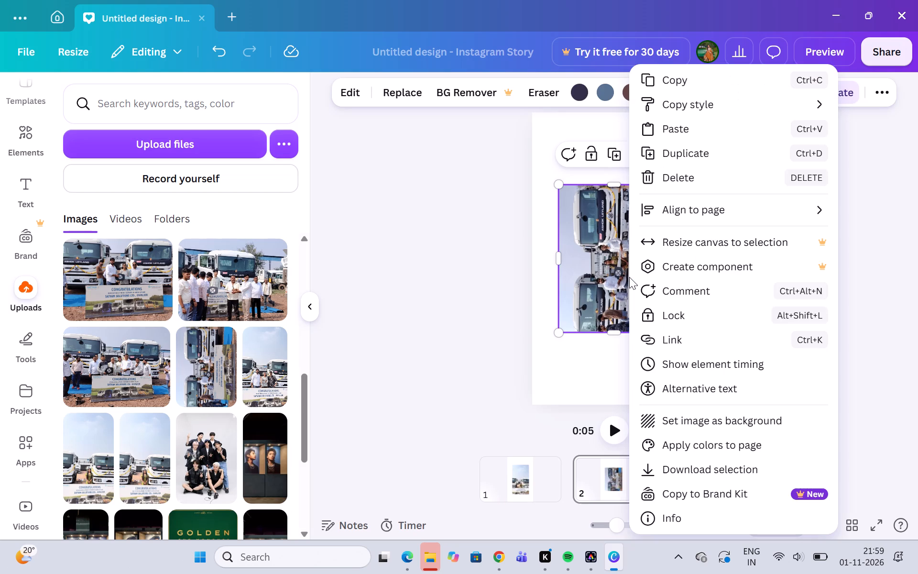
{"action": "left_click", "coordinate": [696, 184]}
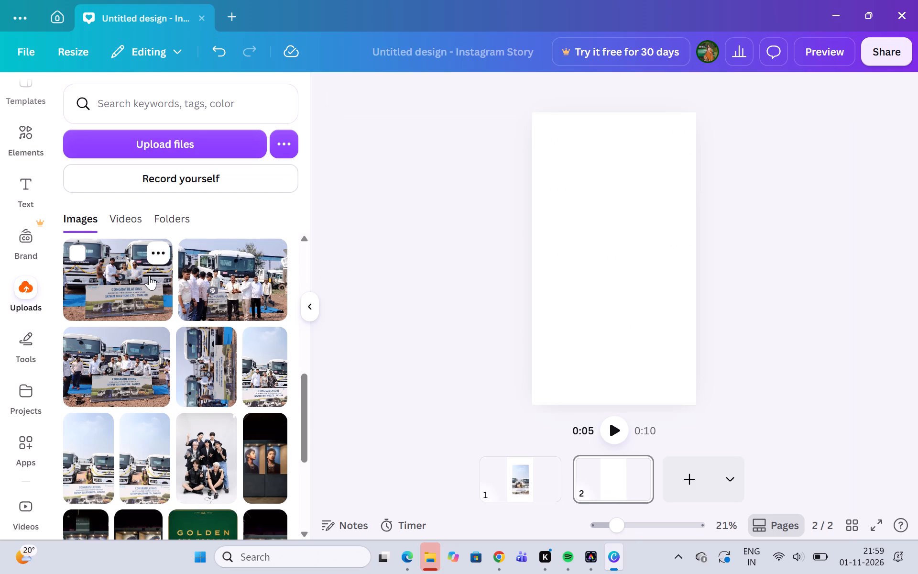
Place the fourth upright truck group photo from the uploaded images on the empty page 2.
{"action": "scroll", "coordinate": [233, 361], "scroll_direction": "up", "scroll_amount": 5}
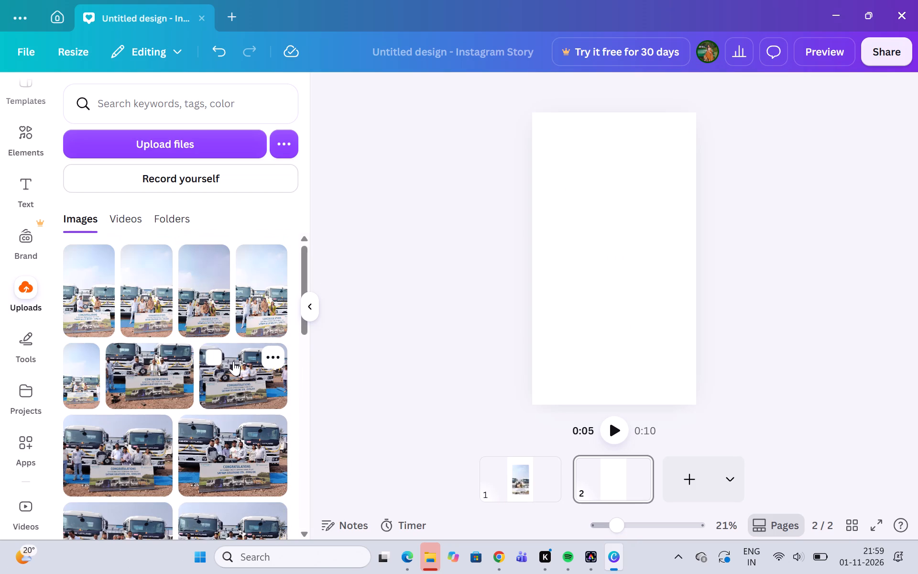
{"action": "left_click", "coordinate": [265, 297]}
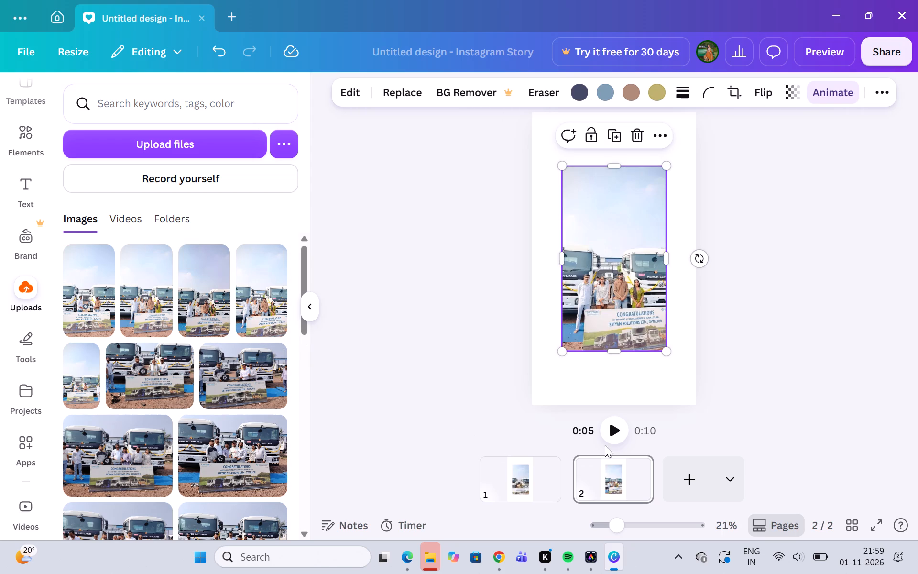
Add a third page to the story and place the first uploaded upright truck group photo on it.
{"action": "left_click", "coordinate": [667, 479]}
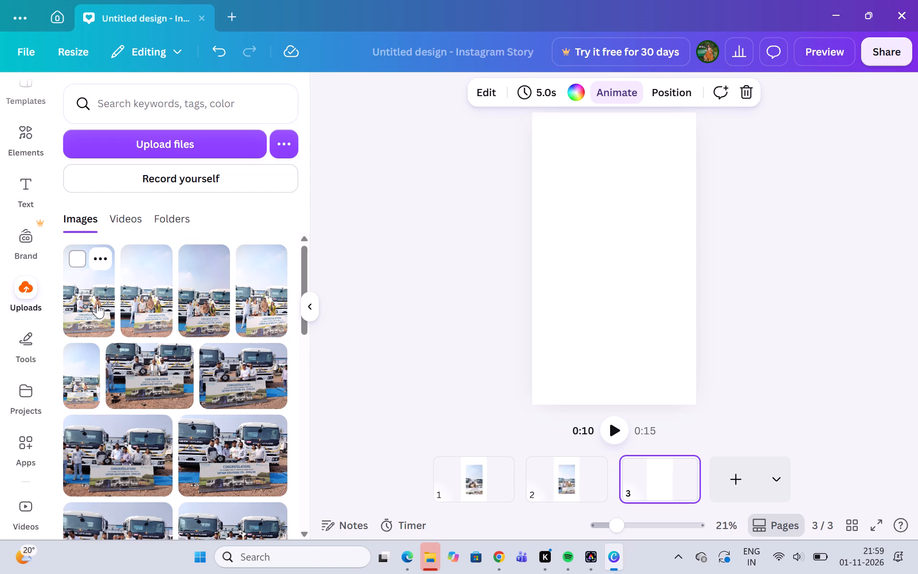
{"action": "left_click", "coordinate": [97, 304]}
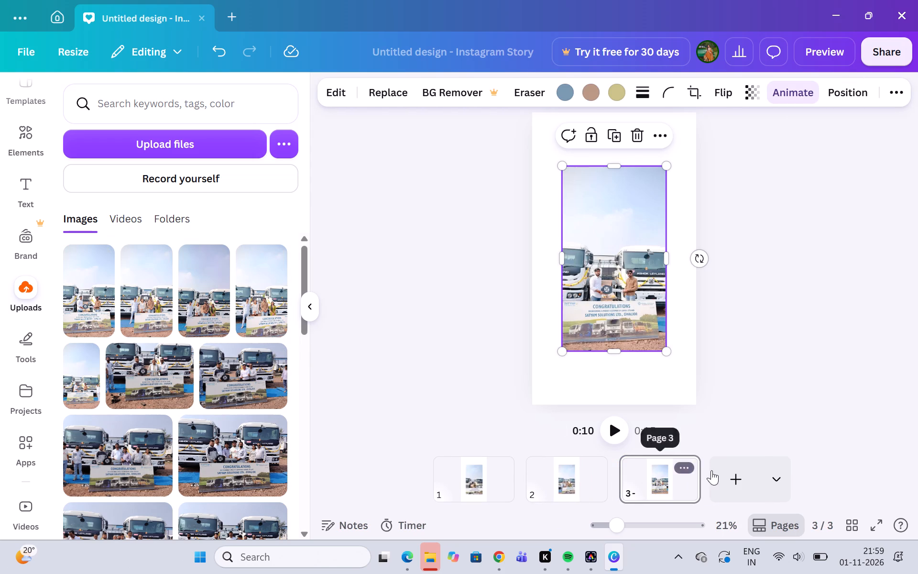
Play back the three-page story from page 3 and again from page 1 to review the photo animations.
{"action": "left_click", "coordinate": [615, 425]}
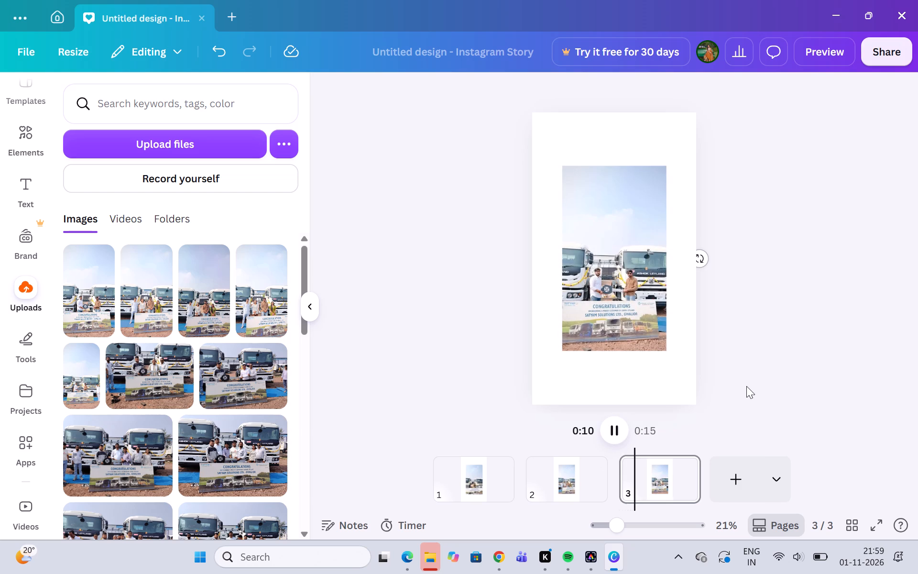
{"action": "scroll", "coordinate": [746, 386], "scroll_direction": "right", "scroll_amount": 3}
{"action": "left_click", "coordinate": [494, 486]}
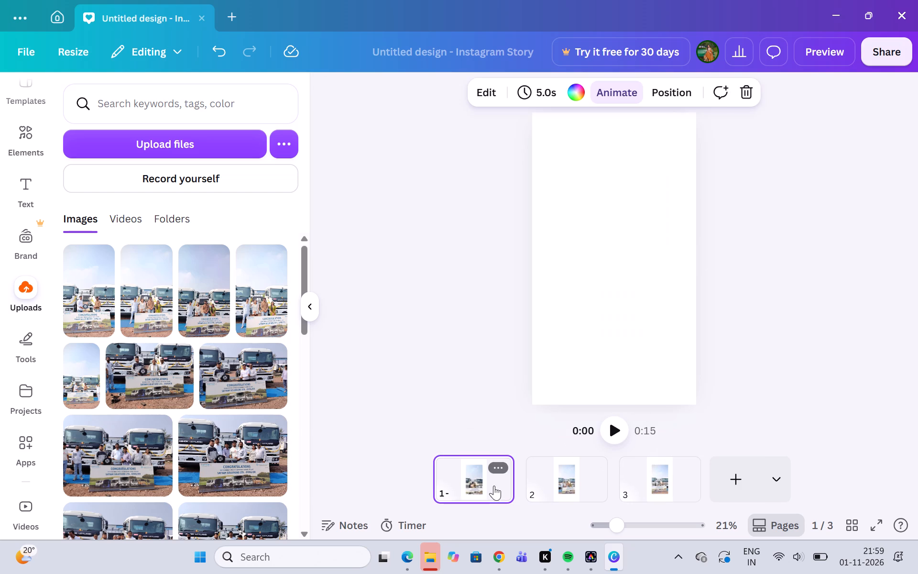
{"action": "left_click", "coordinate": [617, 421]}
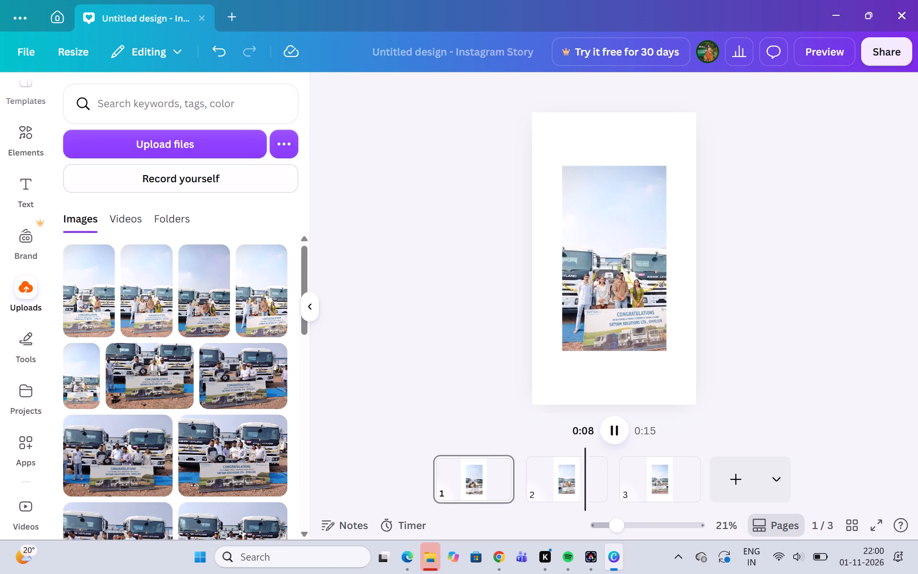
Create a new blank Instagram Story design from the social media formats on the home page.
{"action": "left_click", "coordinate": [53, 2]}
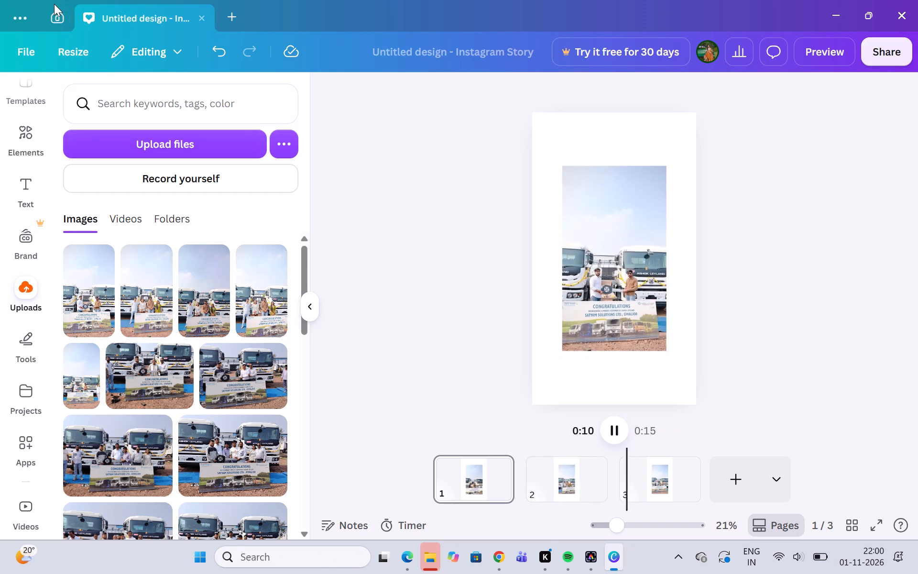
{"action": "left_click", "coordinate": [54, 4]}
{"action": "left_click", "coordinate": [55, 9]}
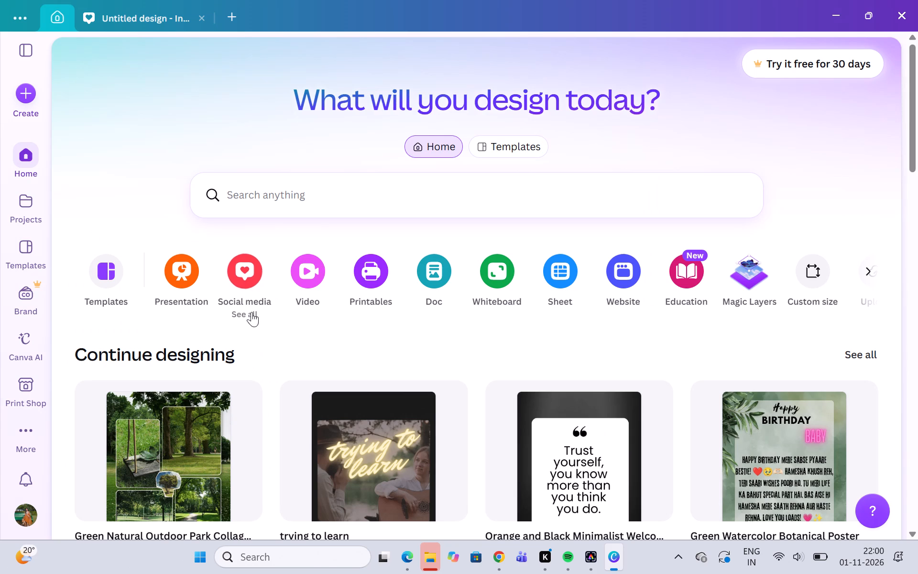
{"action": "left_click", "coordinate": [254, 266]}
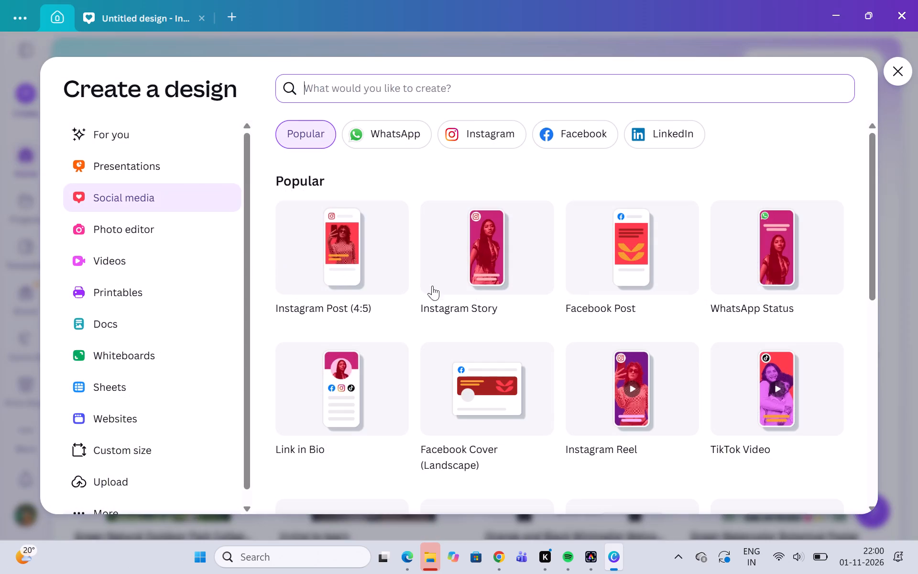
{"action": "left_click", "coordinate": [456, 287]}
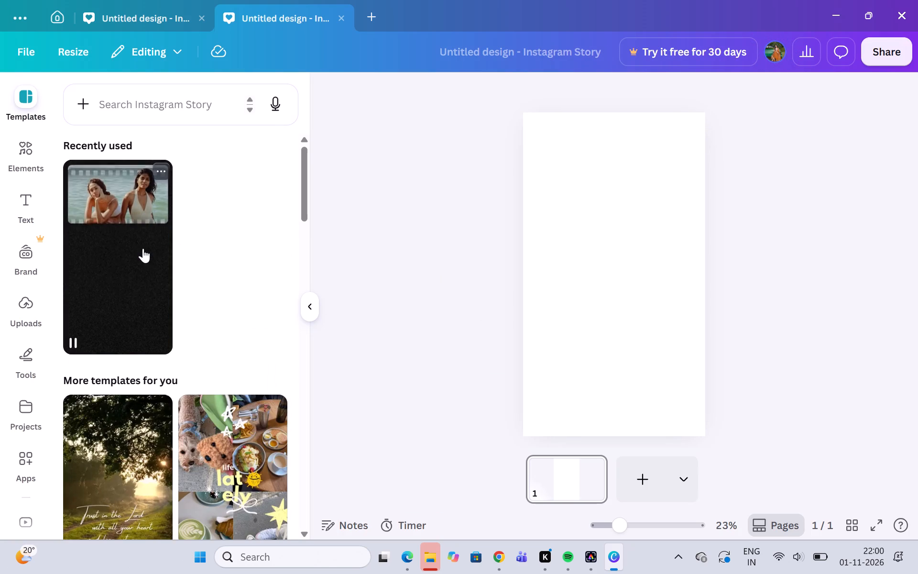
Apply the recently used film-strip template with three stacked beach photos to the blank story page.
{"action": "left_click", "coordinate": [143, 248]}
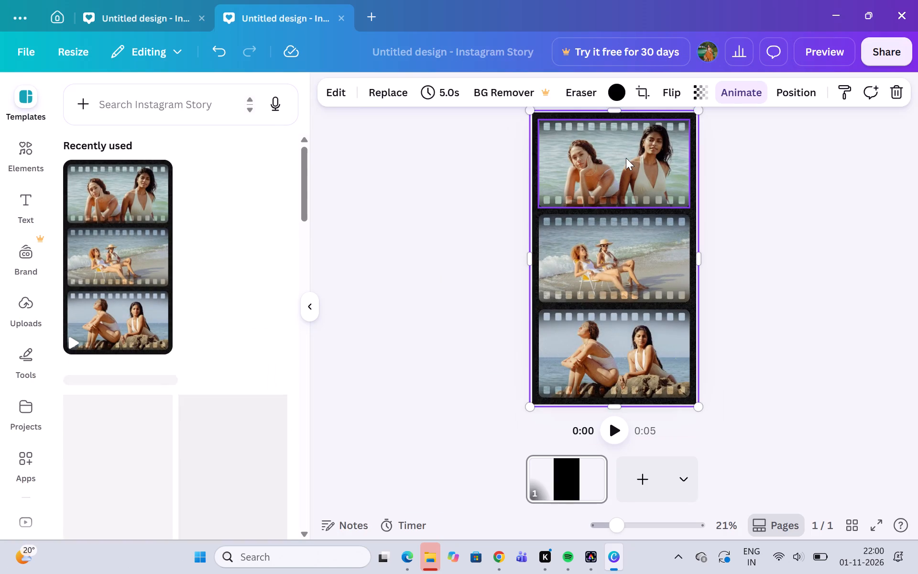
Select the top beach photo in the film-strip layout.
{"action": "left_click", "coordinate": [626, 158]}
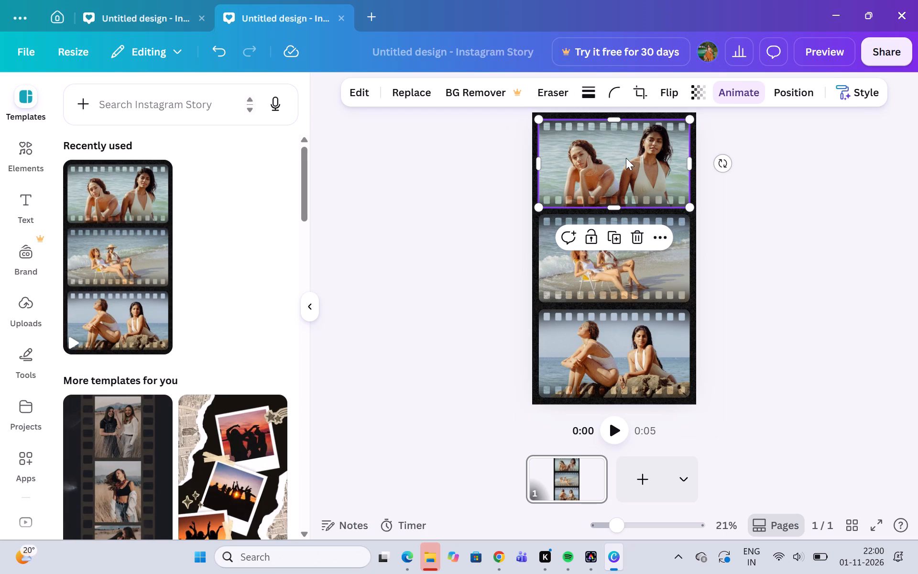
Delete the film-strip overlay covering the top photo of the three-photo story template.
{"action": "right_click", "coordinate": [626, 158]}
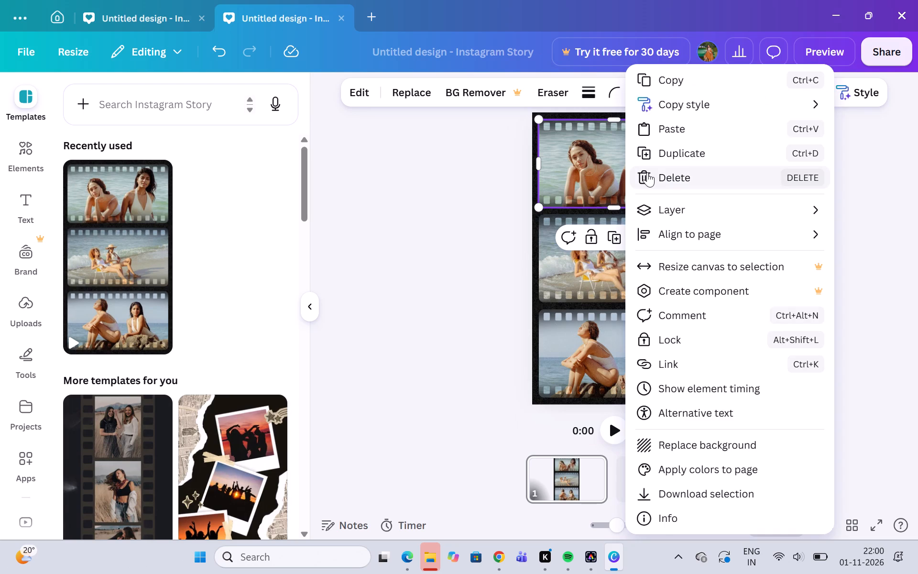
{"action": "left_click", "coordinate": [647, 172]}
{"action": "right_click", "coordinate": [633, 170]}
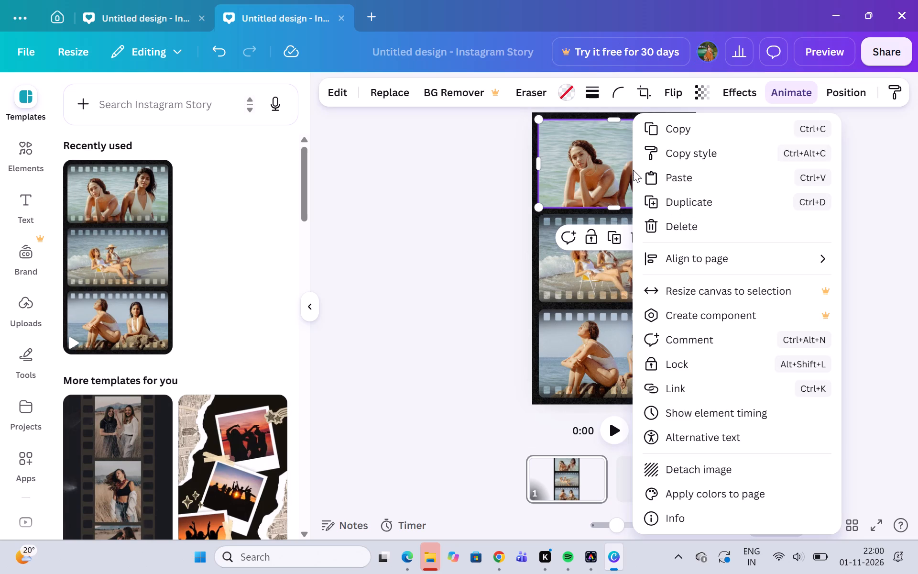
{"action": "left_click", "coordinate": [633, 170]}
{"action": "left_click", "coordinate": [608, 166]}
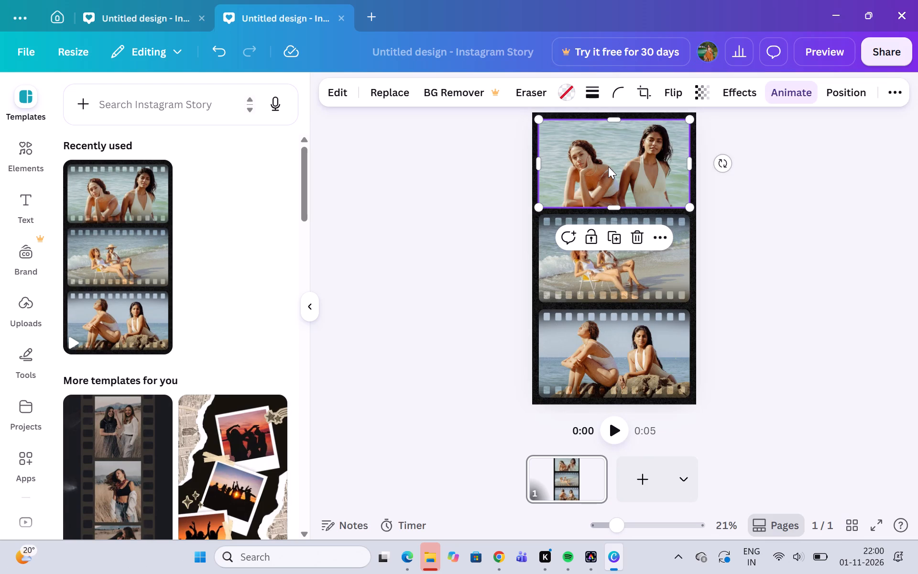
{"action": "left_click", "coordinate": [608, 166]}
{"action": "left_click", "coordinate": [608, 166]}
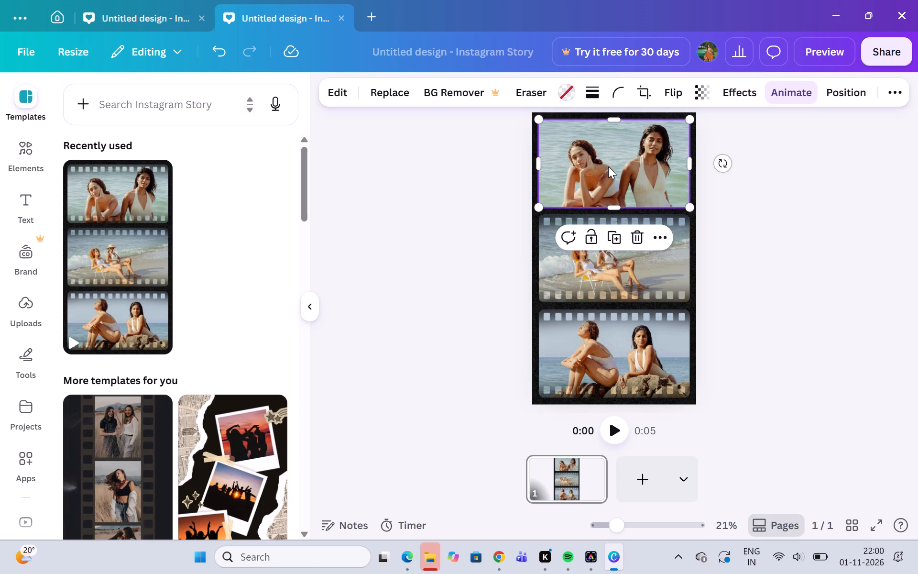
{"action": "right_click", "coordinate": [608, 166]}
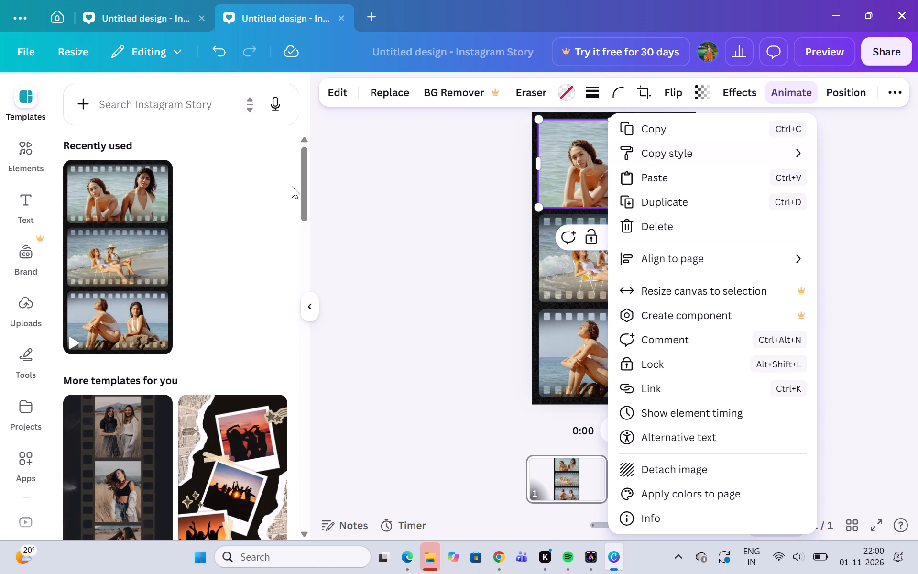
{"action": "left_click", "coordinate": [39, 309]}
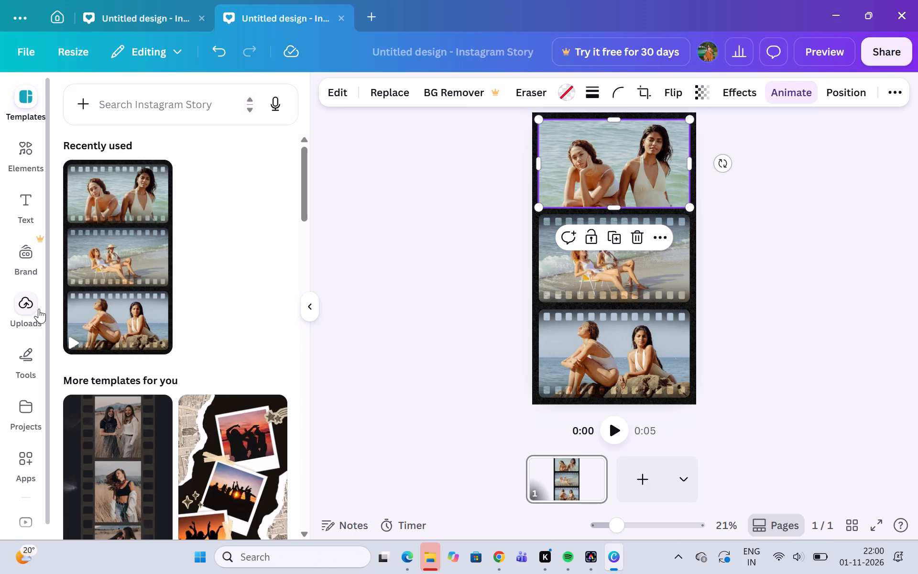
Add the third upright truck group photo from the uploads to the film-strip page and widen it at both sides.
{"action": "left_click", "coordinate": [39, 309]}
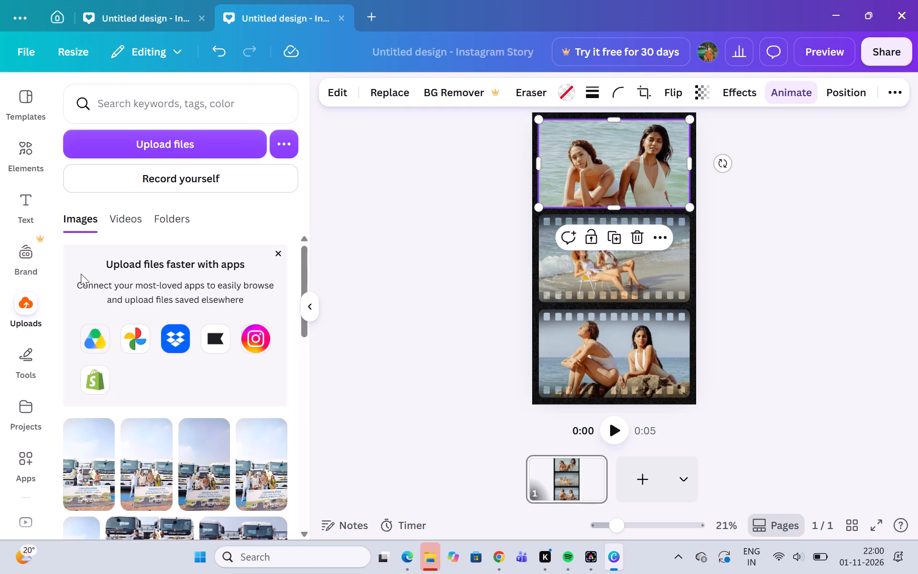
{"action": "scroll", "coordinate": [123, 391], "scroll_direction": "down", "scroll_amount": 2}
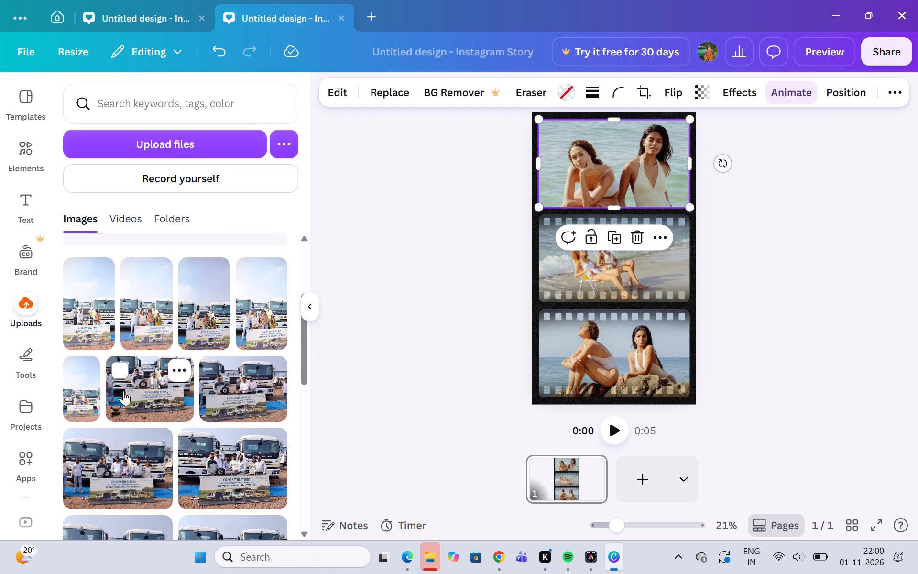
{"action": "left_click", "coordinate": [216, 322]}
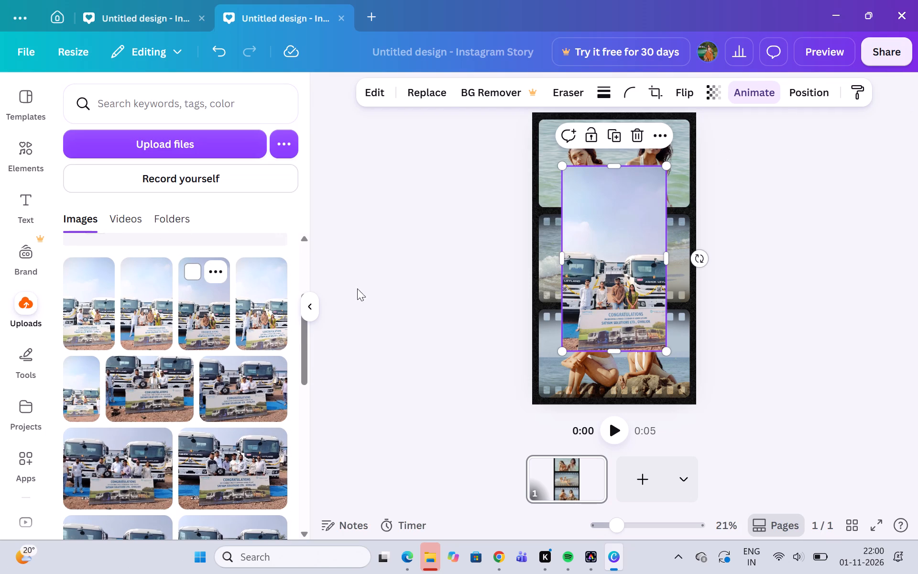
{"action": "left_click_drag", "start_coordinate": [560, 254], "coordinate": [540, 254]}
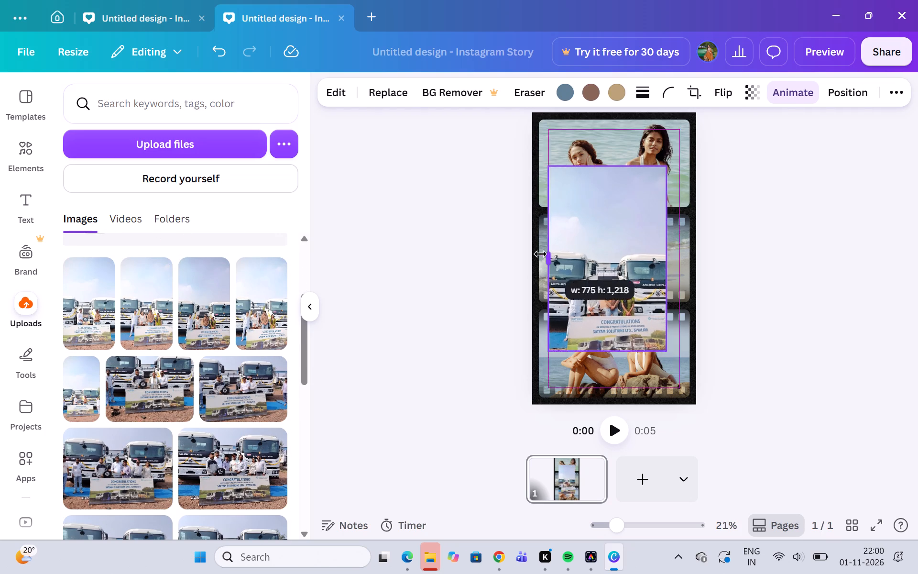
{"action": "left_click_drag", "start_coordinate": [540, 254], "coordinate": [537, 254]}
{"action": "left_click_drag", "start_coordinate": [664, 260], "coordinate": [686, 259]}
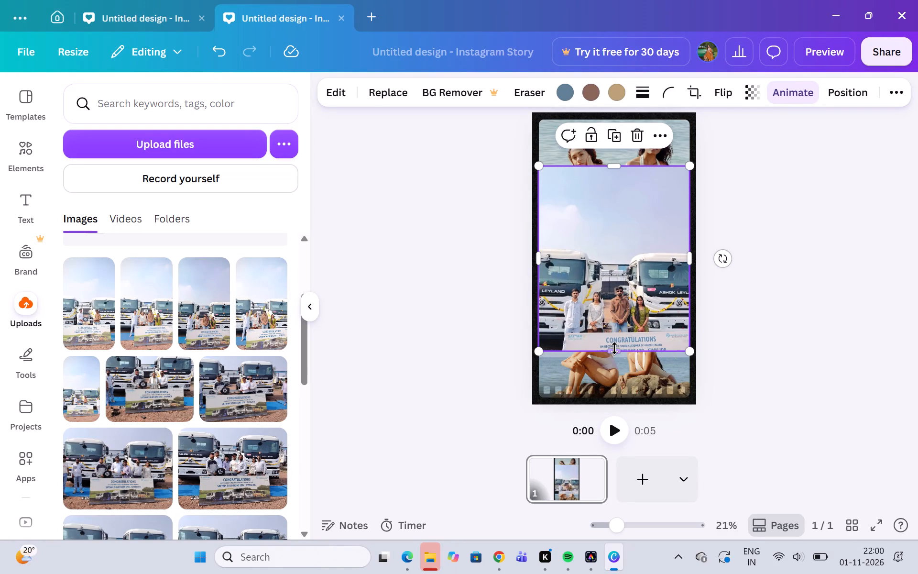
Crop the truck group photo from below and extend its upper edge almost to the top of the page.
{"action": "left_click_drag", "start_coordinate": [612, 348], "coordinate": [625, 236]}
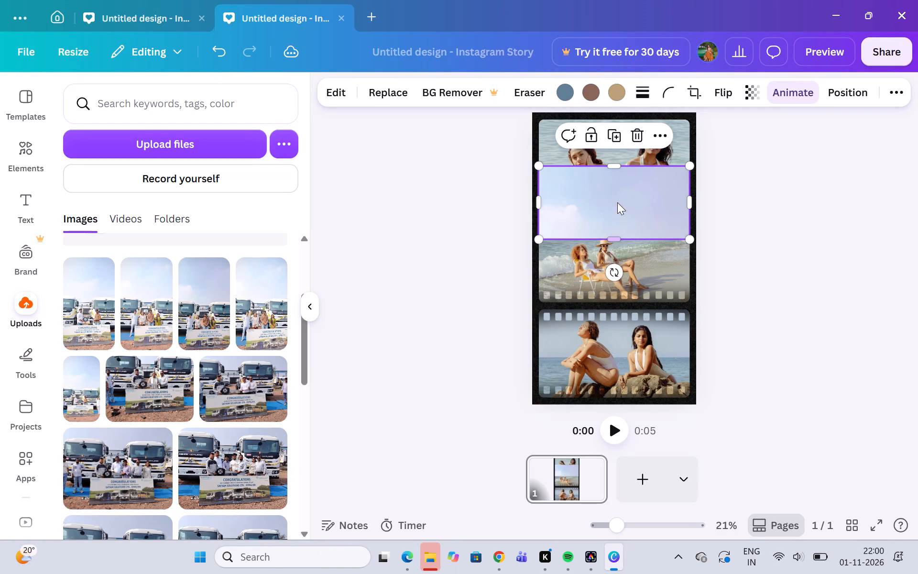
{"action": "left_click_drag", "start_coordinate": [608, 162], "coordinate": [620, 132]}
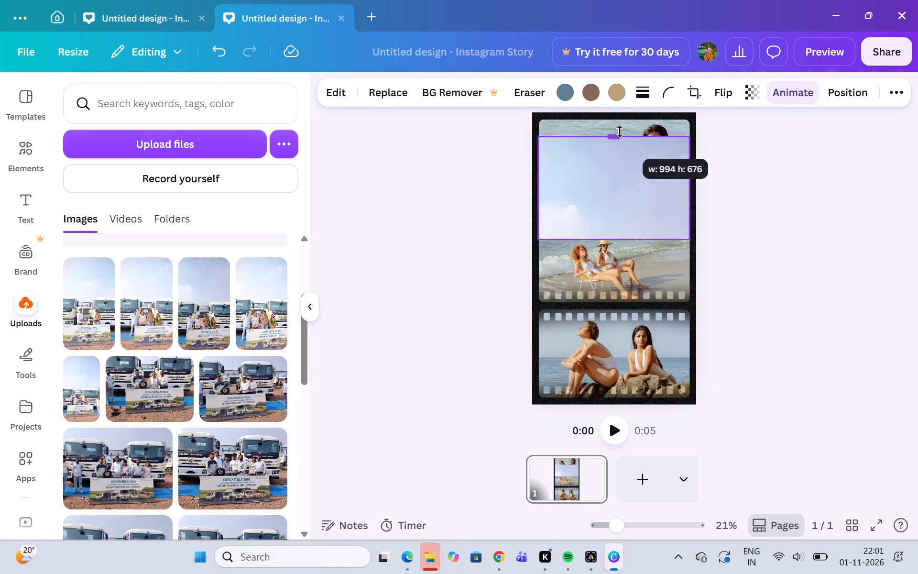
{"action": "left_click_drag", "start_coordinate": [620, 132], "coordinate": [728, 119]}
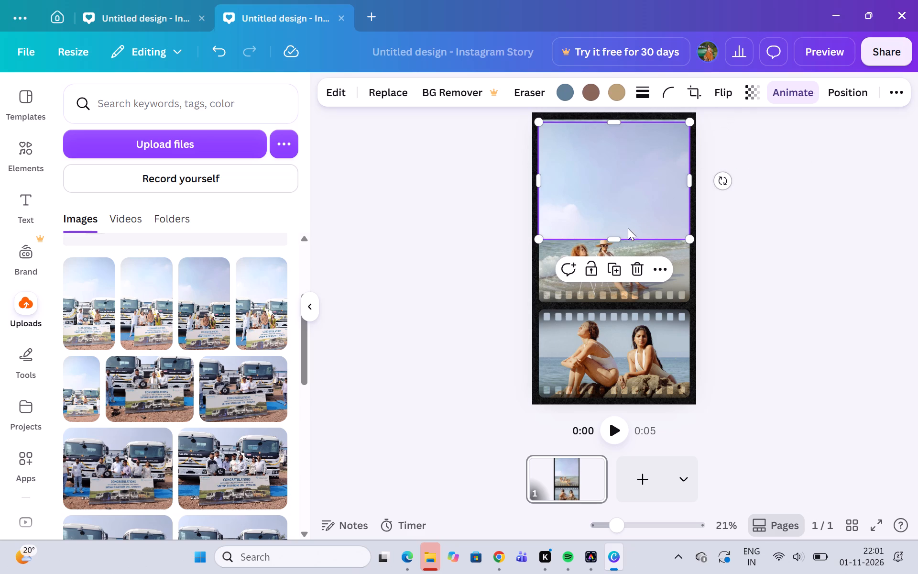
Remove the template's beach photos from the middle and bottom frames of the film strip.
{"action": "left_click", "coordinate": [614, 232]}
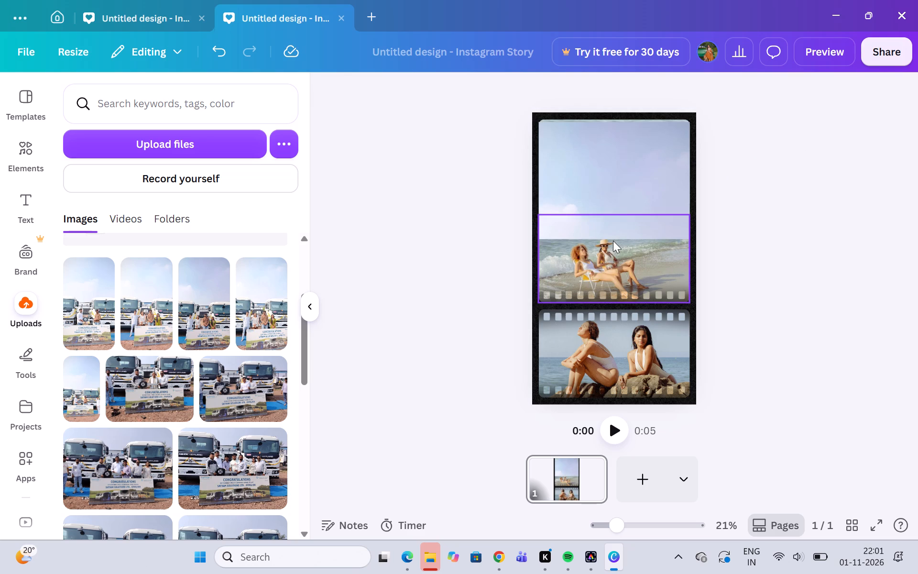
{"action": "double_click", "coordinate": [613, 241]}
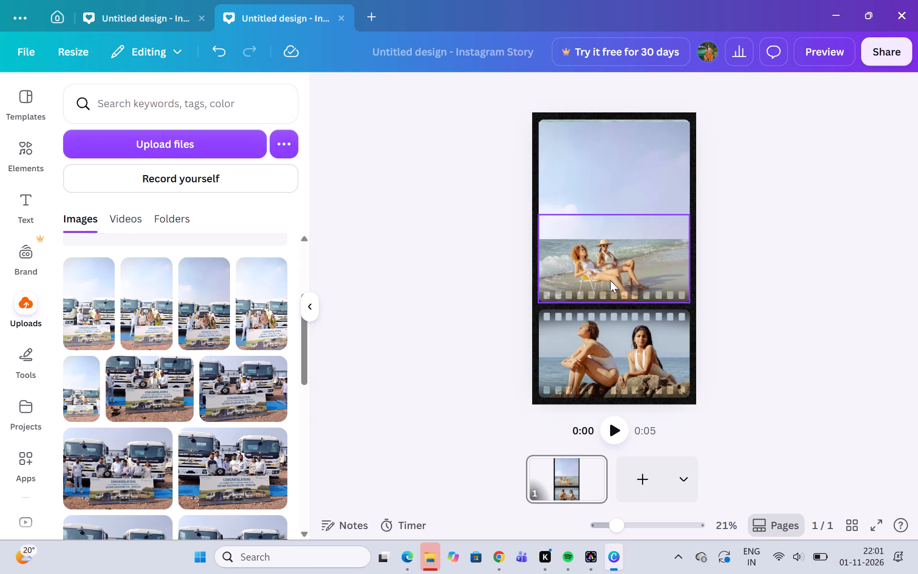
{"action": "left_click", "coordinate": [610, 280]}
{"action": "left_click_drag", "start_coordinate": [610, 280], "coordinate": [611, 334]}
{"action": "left_click_drag", "start_coordinate": [611, 334], "coordinate": [611, 275]}
{"action": "double_click", "coordinate": [607, 313]}
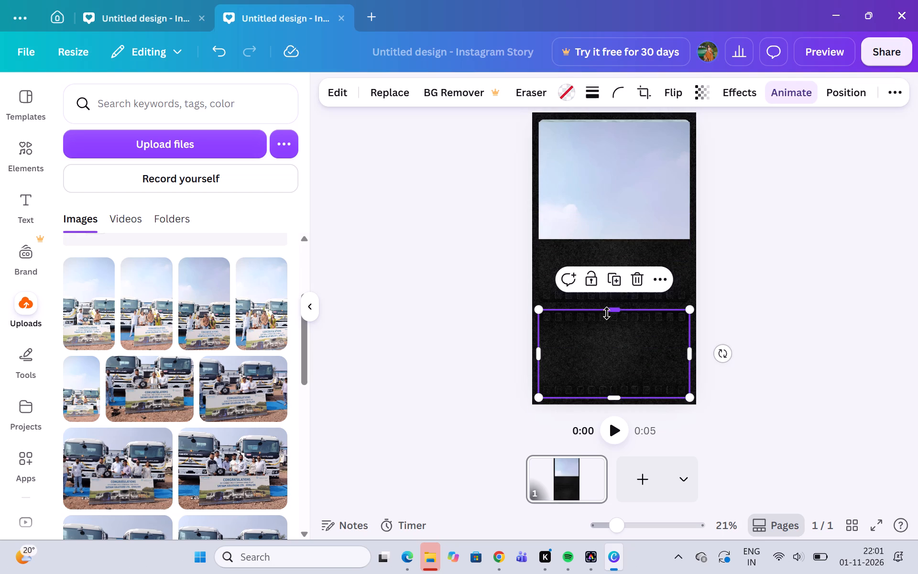
Extend the truck photo down to include the congratulations banner and crop the sky, leaving it about 994 × 671.
{"action": "left_click", "coordinate": [608, 233]}
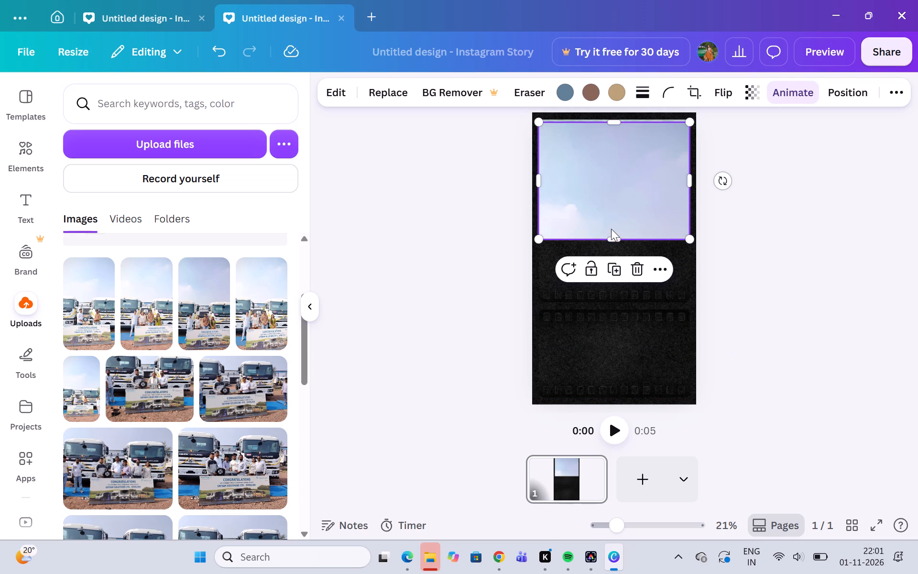
{"action": "left_click_drag", "start_coordinate": [612, 238], "coordinate": [619, 318]}
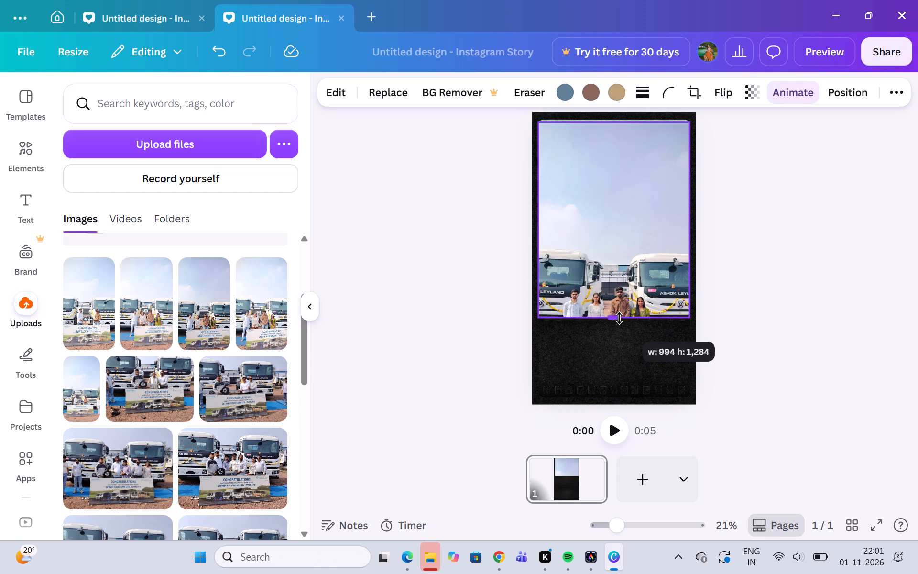
{"action": "left_click_drag", "start_coordinate": [619, 318], "coordinate": [627, 358]}
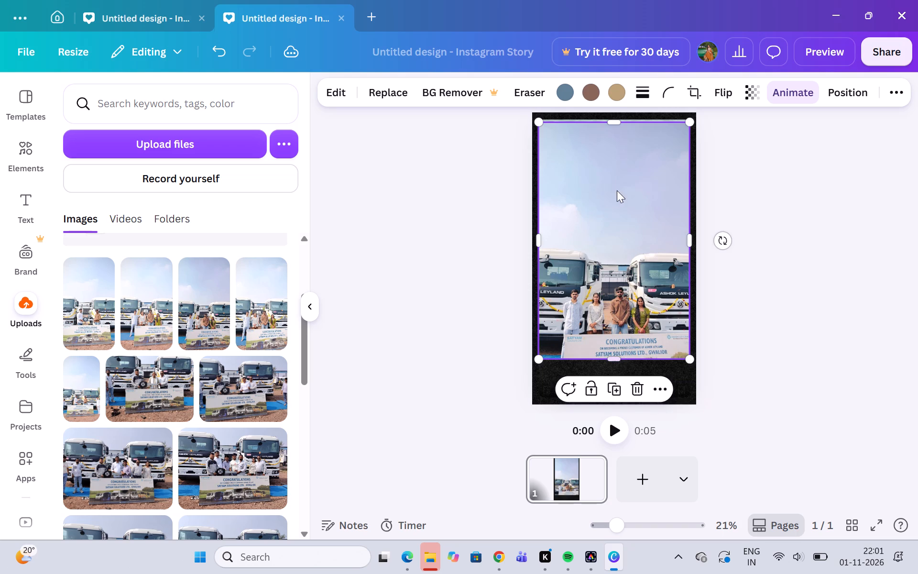
{"action": "left_click_drag", "start_coordinate": [615, 121], "coordinate": [628, 257]}
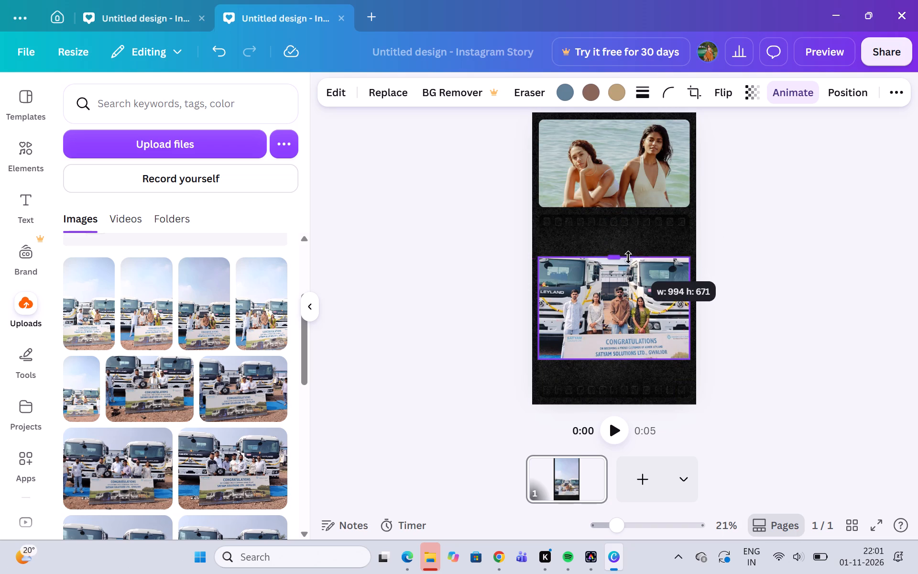
{"action": "left_click_drag", "start_coordinate": [628, 257], "coordinate": [627, 258]}
Collapse the beach photo in the top frame to a thin strip and move it off the page's upper edge.
{"action": "left_click", "coordinate": [610, 156]}
{"action": "left_click_drag", "start_coordinate": [615, 208], "coordinate": [614, 102]}
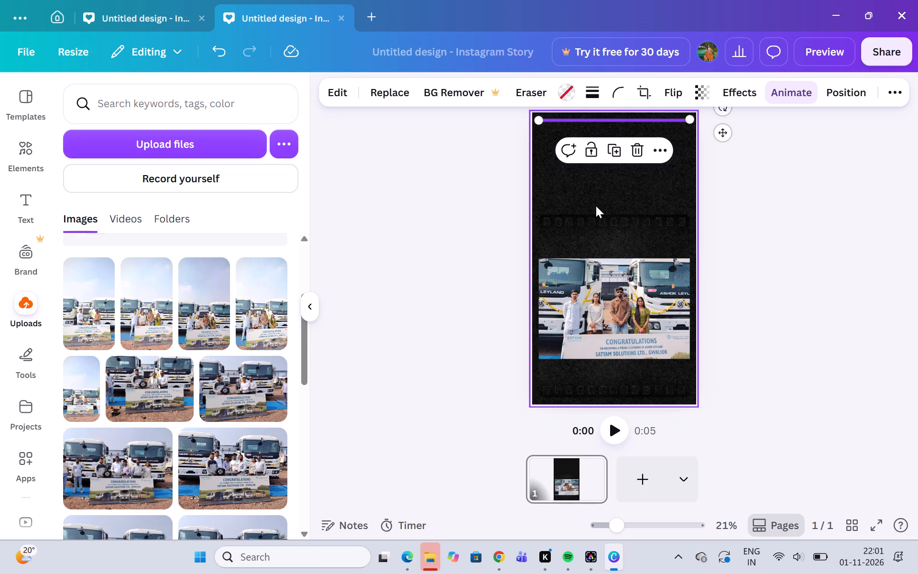
{"action": "left_click", "coordinate": [596, 206]}
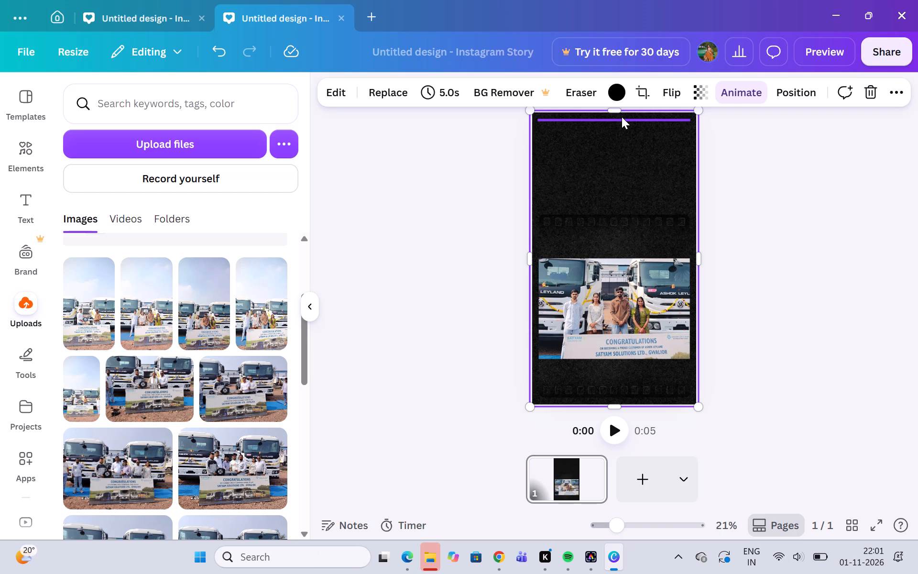
{"action": "left_click", "coordinate": [622, 117]}
{"action": "left_click_drag", "start_coordinate": [615, 120], "coordinate": [612, 110]}
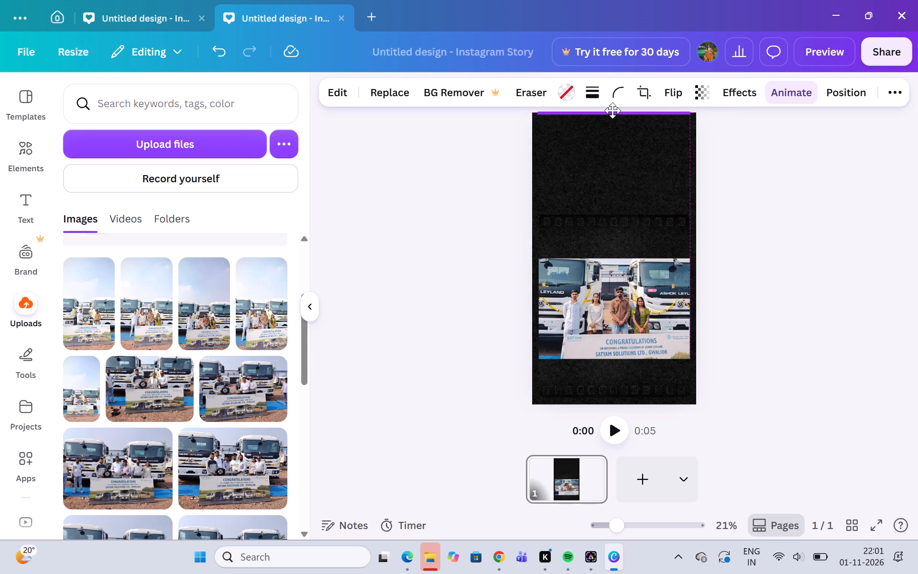
{"action": "left_click_drag", "start_coordinate": [612, 110], "coordinate": [612, 96]}
Move the cropped truck group photo up into the middle frame of the film strip.
{"action": "left_click_drag", "start_coordinate": [618, 280], "coordinate": [618, 271]}
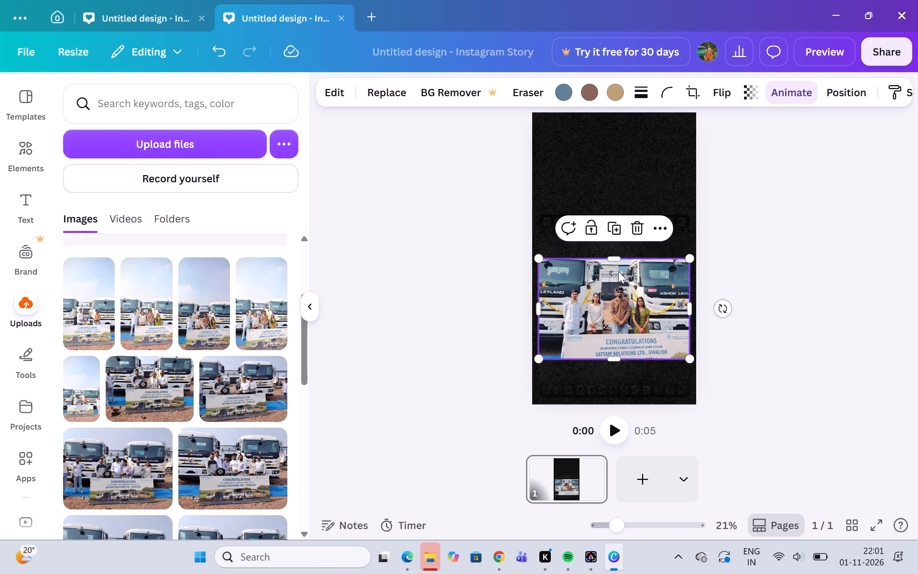
{"action": "left_click_drag", "start_coordinate": [618, 271], "coordinate": [617, 231]}
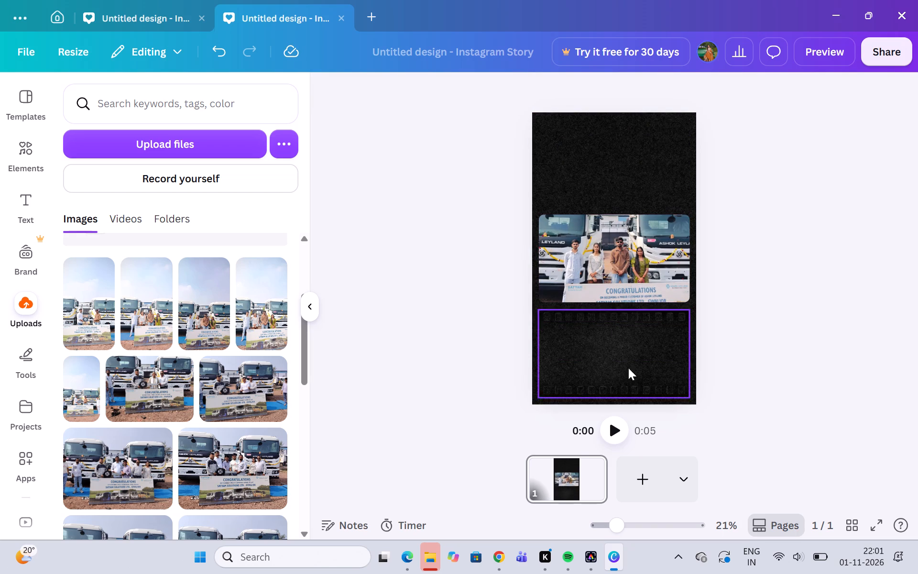
Play the film-strip story page to preview its animation.
{"action": "left_click", "coordinate": [618, 429]}
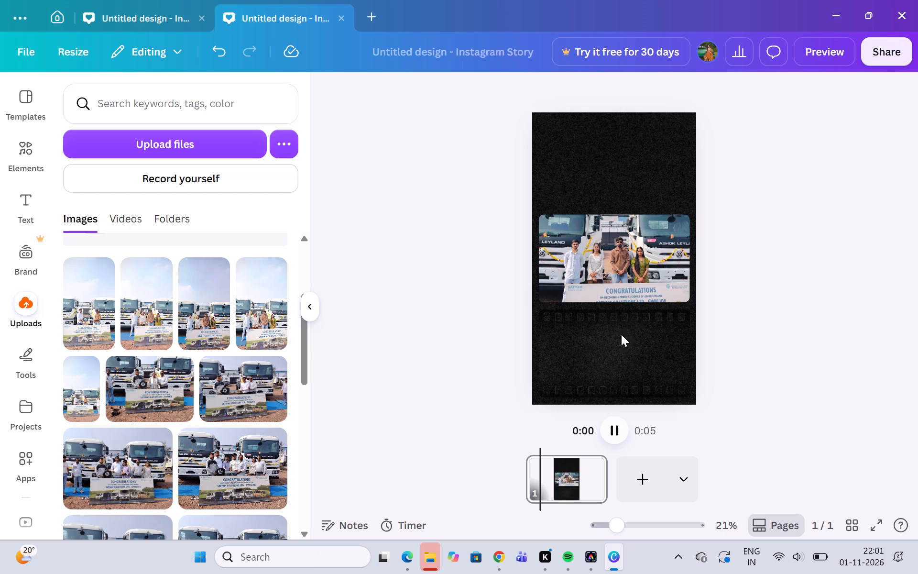
Shorten the middle four-person truck photo slightly from its lower edge.
{"action": "left_click", "coordinate": [614, 280]}
{"action": "left_click_drag", "start_coordinate": [614, 305], "coordinate": [615, 295]}
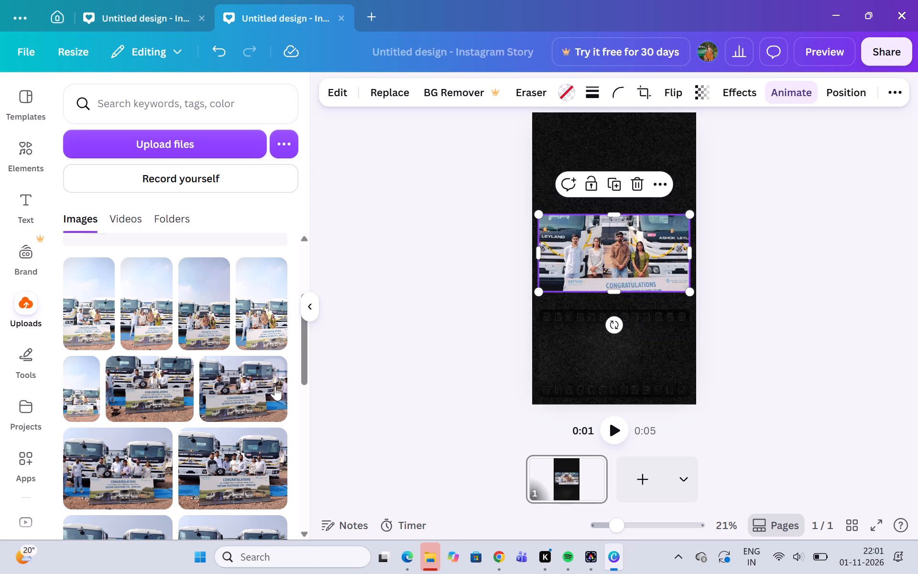
Add the two neighbouring uploaded photos of the woman standing in front of the trucks to the film-strip page.
{"action": "scroll", "coordinate": [123, 410], "scroll_direction": "down", "scroll_amount": 4}
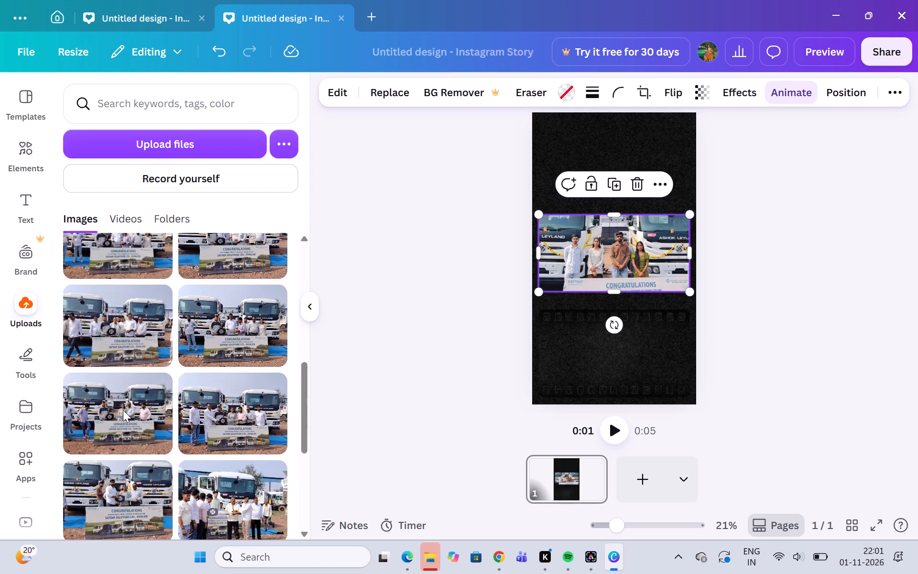
{"action": "scroll", "coordinate": [123, 410], "scroll_direction": "down", "scroll_amount": 4}
{"action": "left_click", "coordinate": [123, 410]}
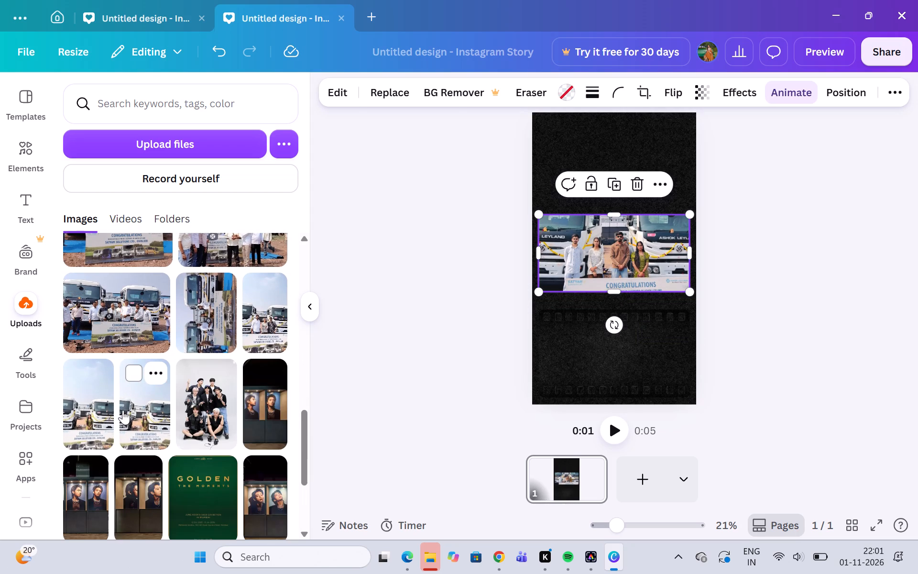
{"action": "left_click", "coordinate": [111, 406]}
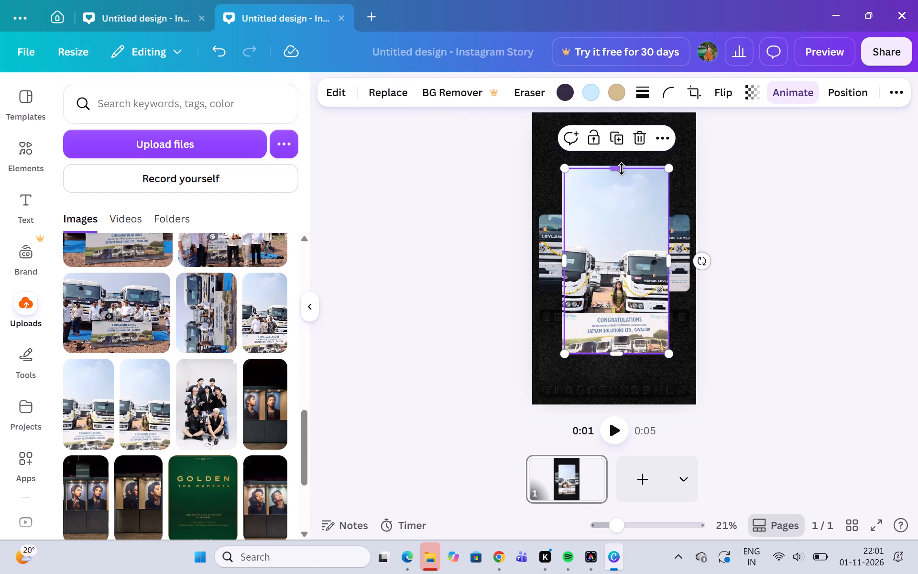
Crop the sky off the front photo of the woman with the trucks and move it over the bottom film frame.
{"action": "left_click_drag", "start_coordinate": [622, 169], "coordinate": [627, 255]}
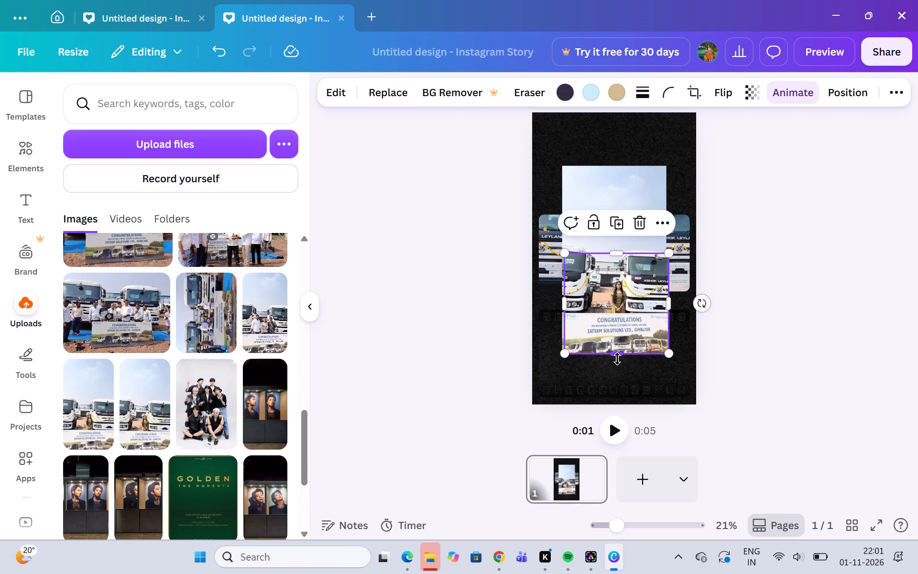
{"action": "left_click_drag", "start_coordinate": [610, 333], "coordinate": [610, 357]}
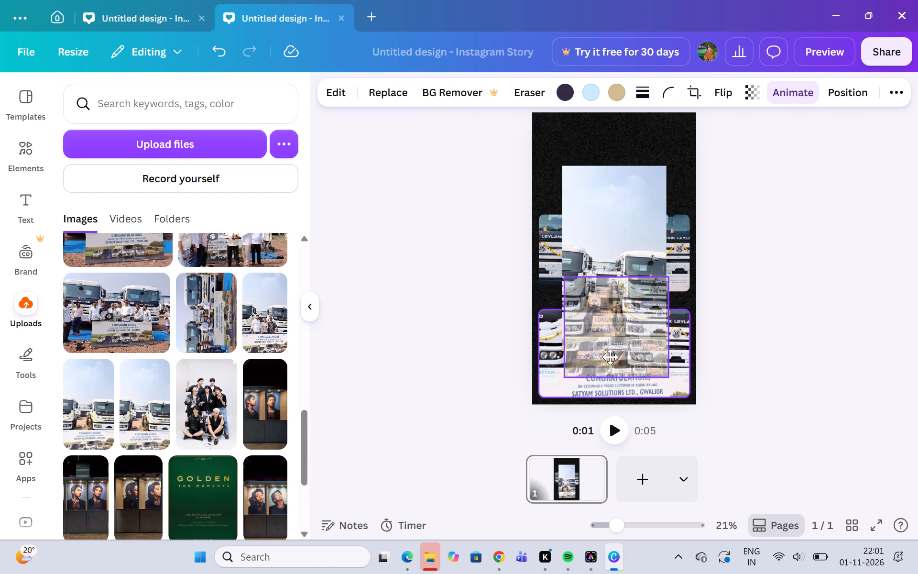
{"action": "left_click_drag", "start_coordinate": [610, 357], "coordinate": [611, 373]}
{"action": "left_click", "coordinate": [619, 365]}
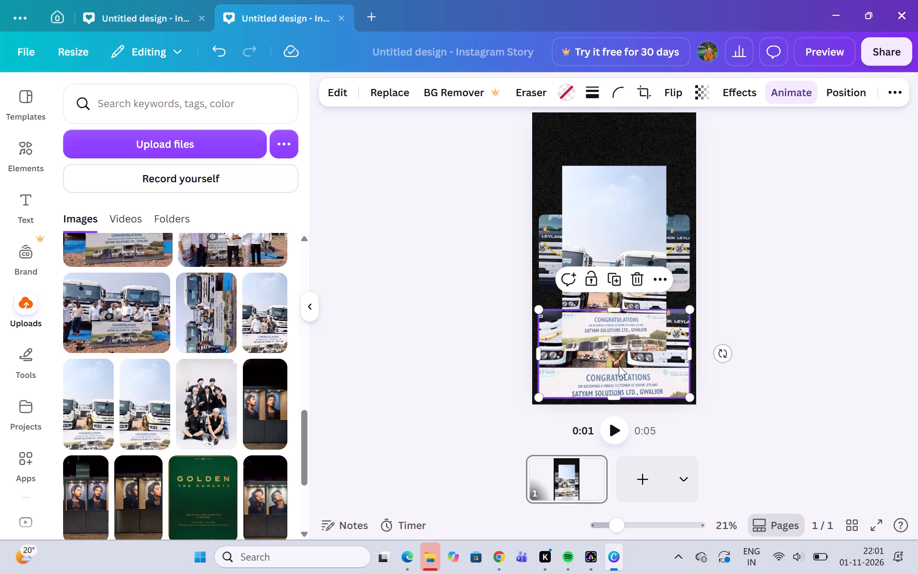
{"action": "left_click", "coordinate": [623, 315]}
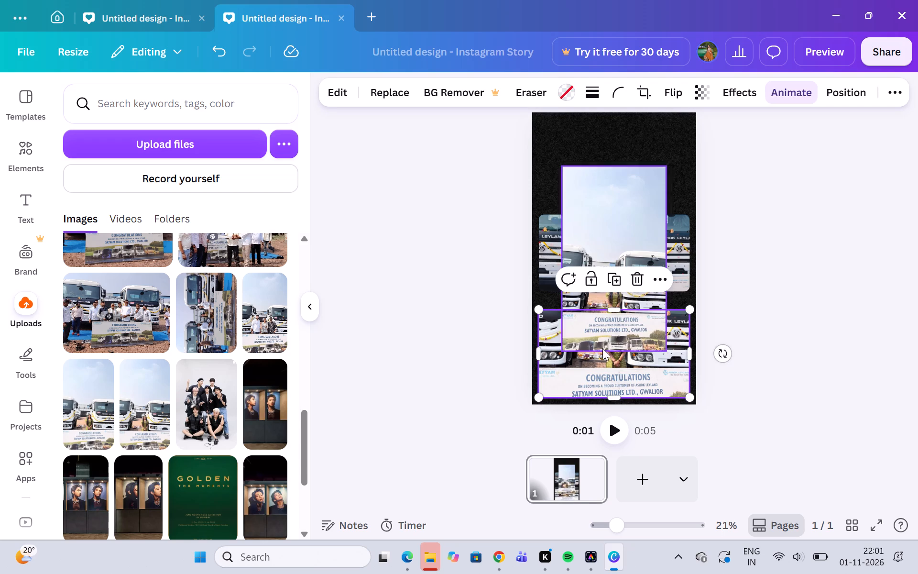
Delete the cropped photo of the woman with the trucks from the bottom film frame.
{"action": "left_click", "coordinate": [586, 370]}
{"action": "right_click", "coordinate": [586, 370]}
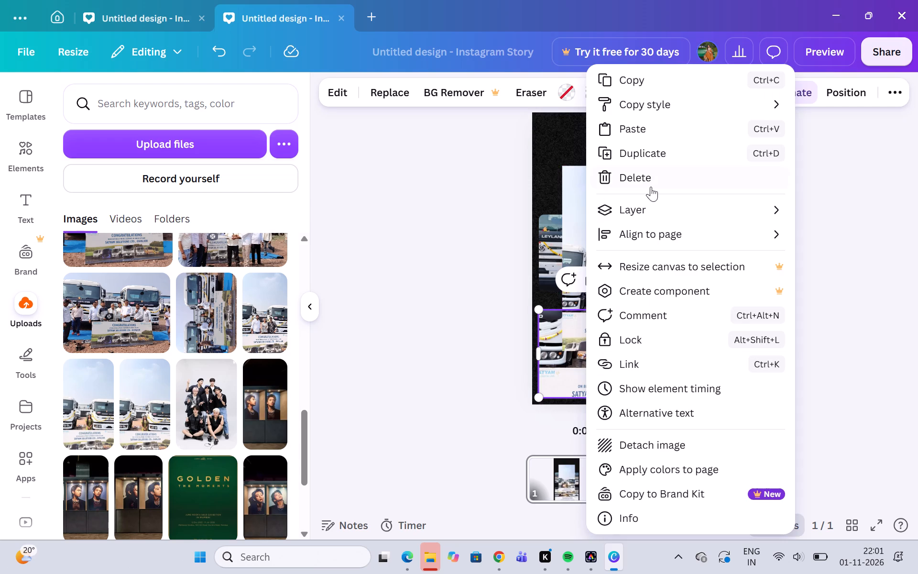
{"action": "left_click", "coordinate": [651, 186]}
Move the remaining photo of the woman to the page bottom, widen it to match the group photo above, and crop off its sky.
{"action": "left_click", "coordinate": [623, 168]}
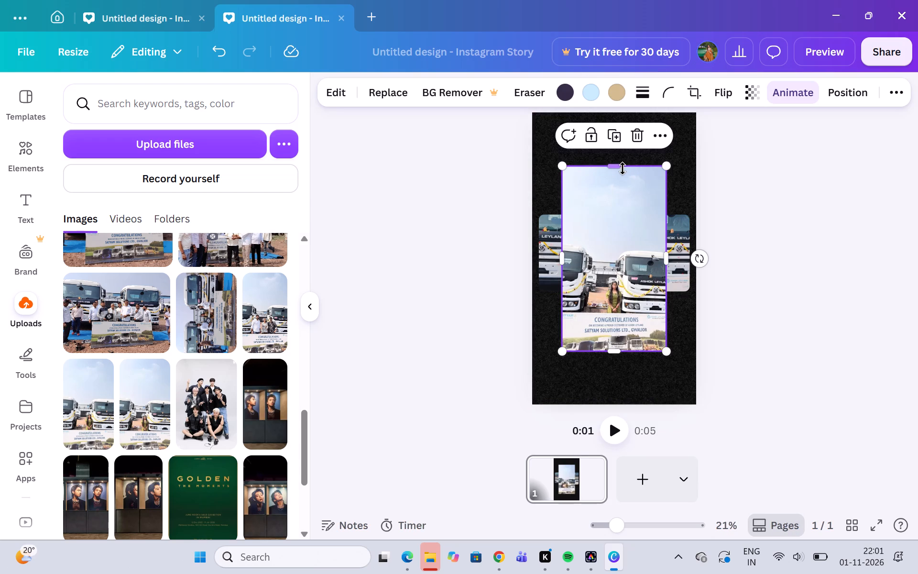
{"action": "left_click", "coordinate": [639, 351]}
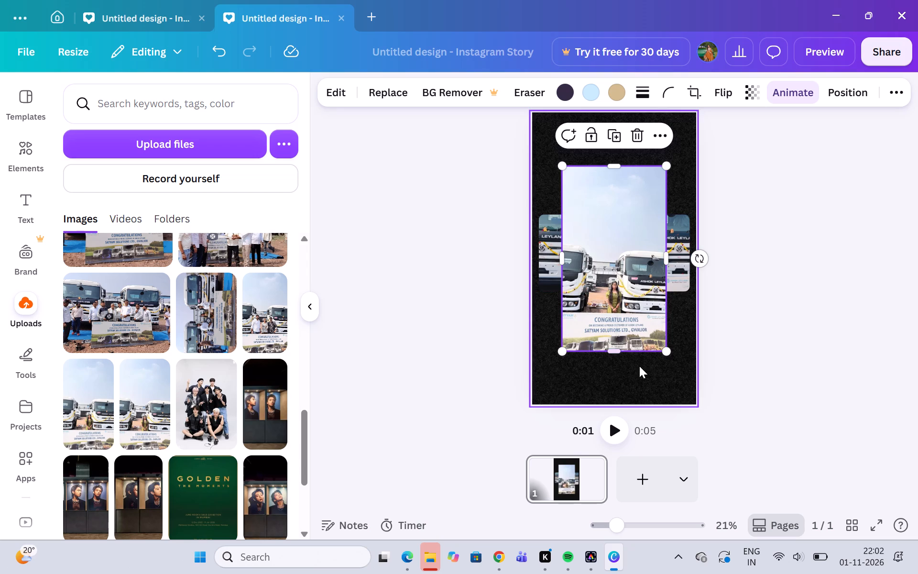
{"action": "left_click_drag", "start_coordinate": [609, 287], "coordinate": [609, 331]}
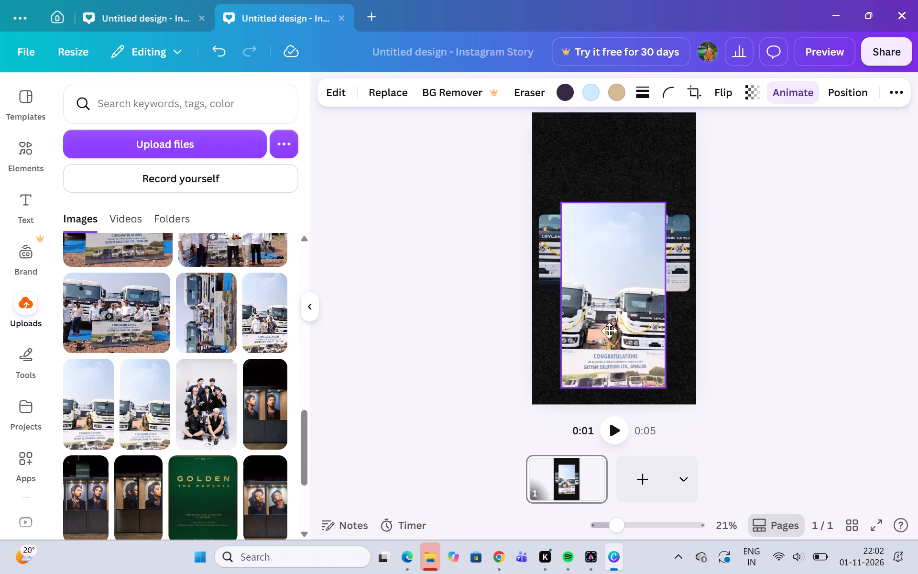
{"action": "left_click_drag", "start_coordinate": [609, 331], "coordinate": [613, 342]}
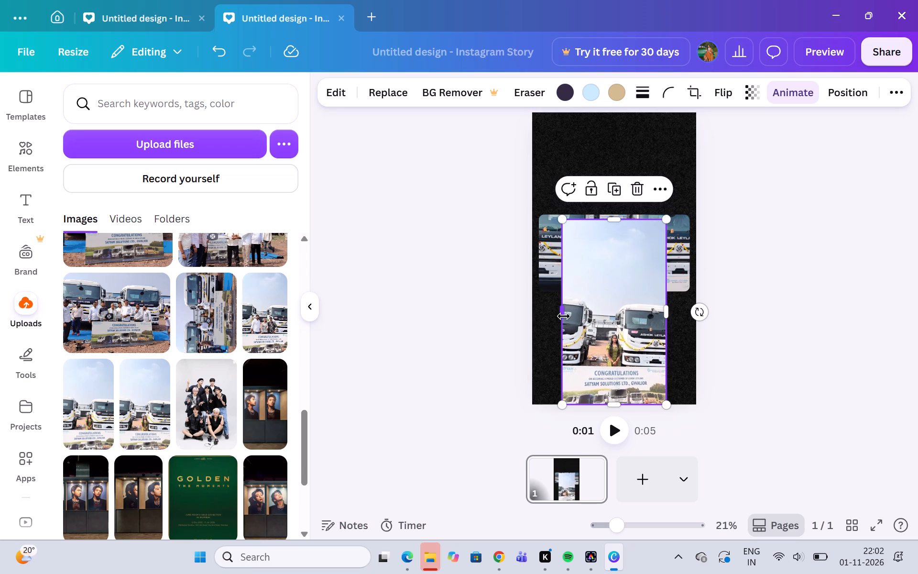
{"action": "left_click_drag", "start_coordinate": [563, 316], "coordinate": [541, 315]}
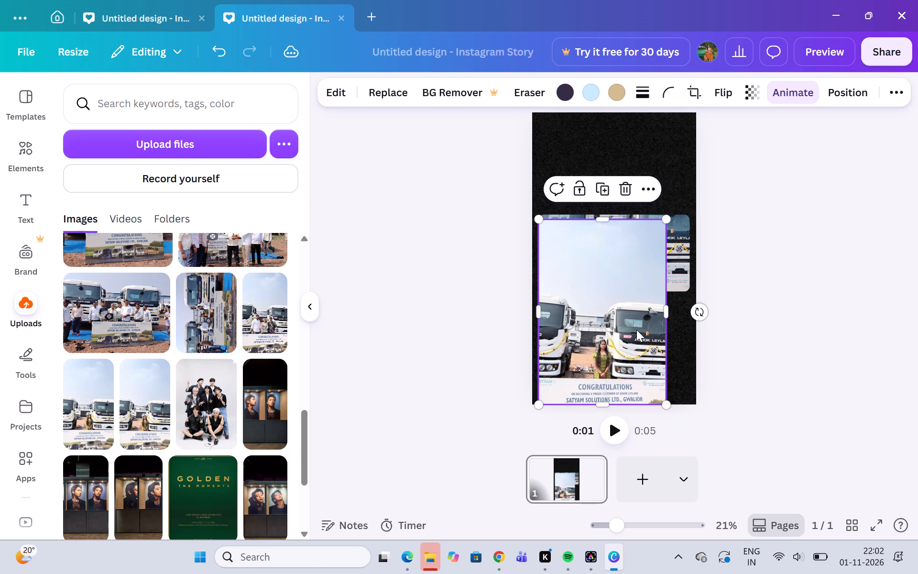
{"action": "left_click_drag", "start_coordinate": [664, 309], "coordinate": [677, 310]}
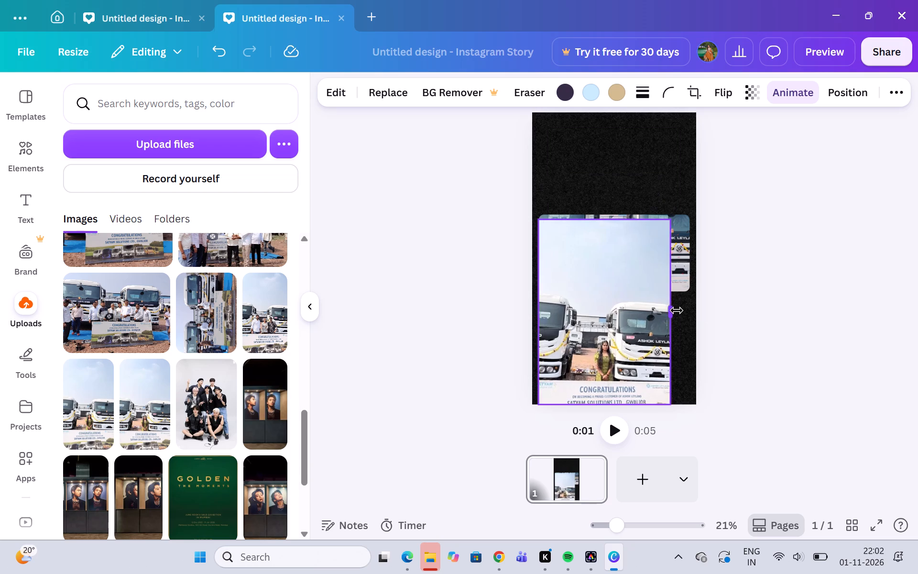
{"action": "left_click_drag", "start_coordinate": [677, 310], "coordinate": [686, 313]}
{"action": "left_click_drag", "start_coordinate": [615, 222], "coordinate": [619, 300]}
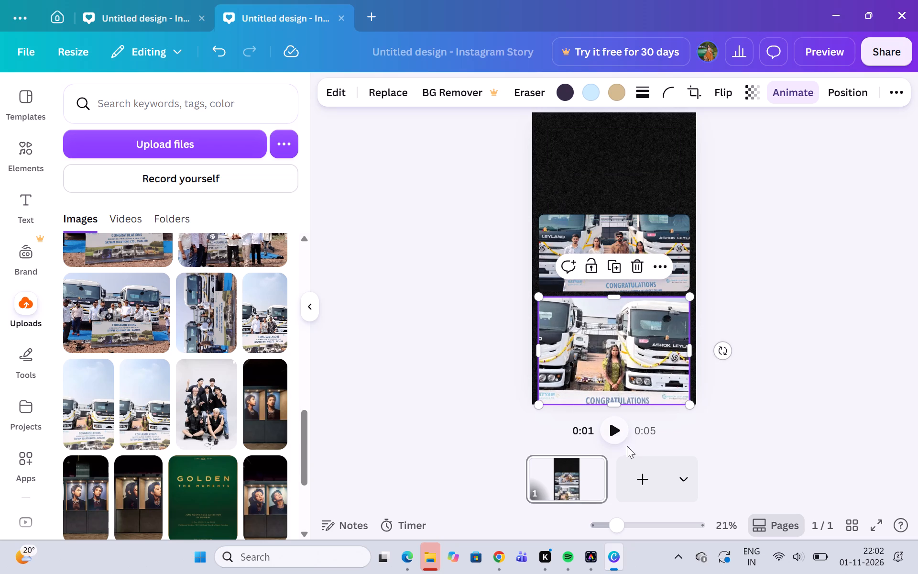
Play back the page animation and trim the congratulations banner off the lower edge of the woman's photo.
{"action": "left_click", "coordinate": [620, 437]}
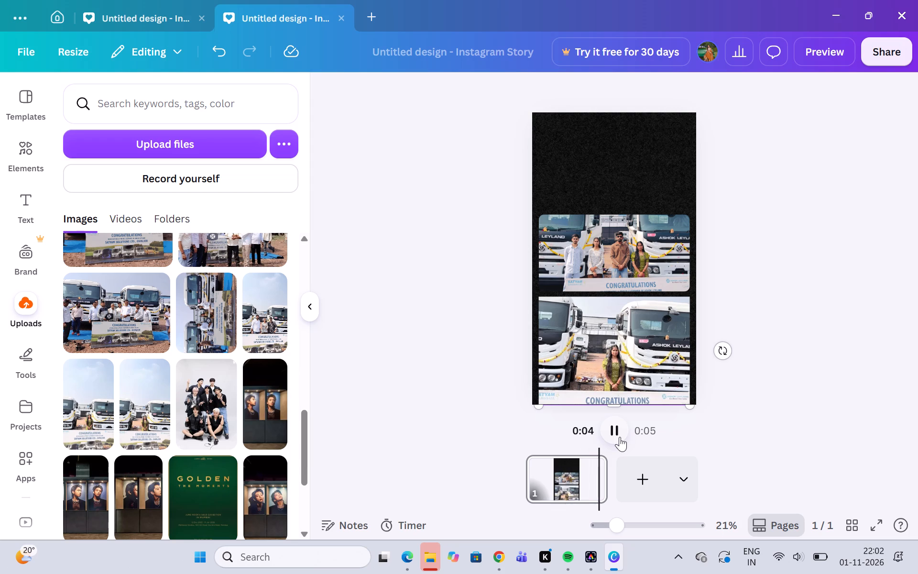
{"action": "left_click", "coordinate": [620, 437]}
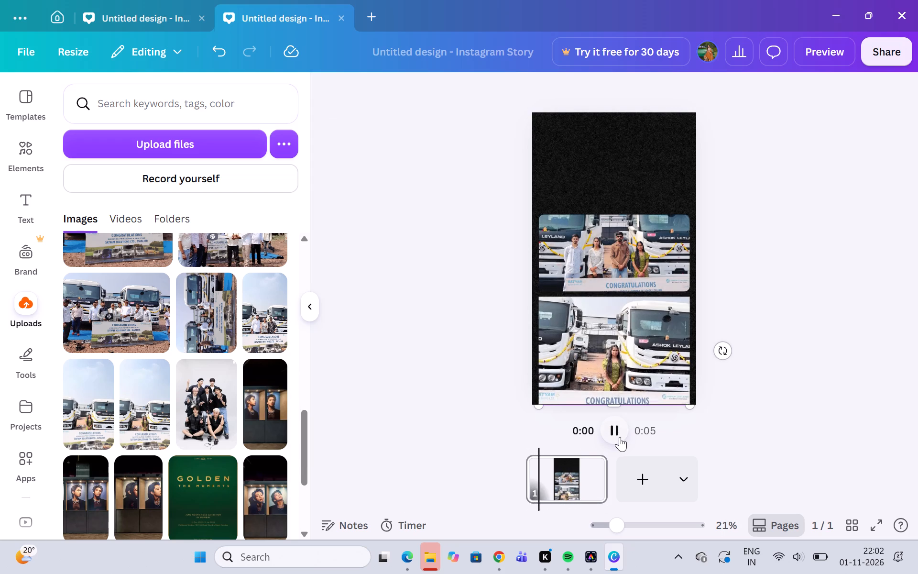
{"action": "left_click", "coordinate": [629, 380]}
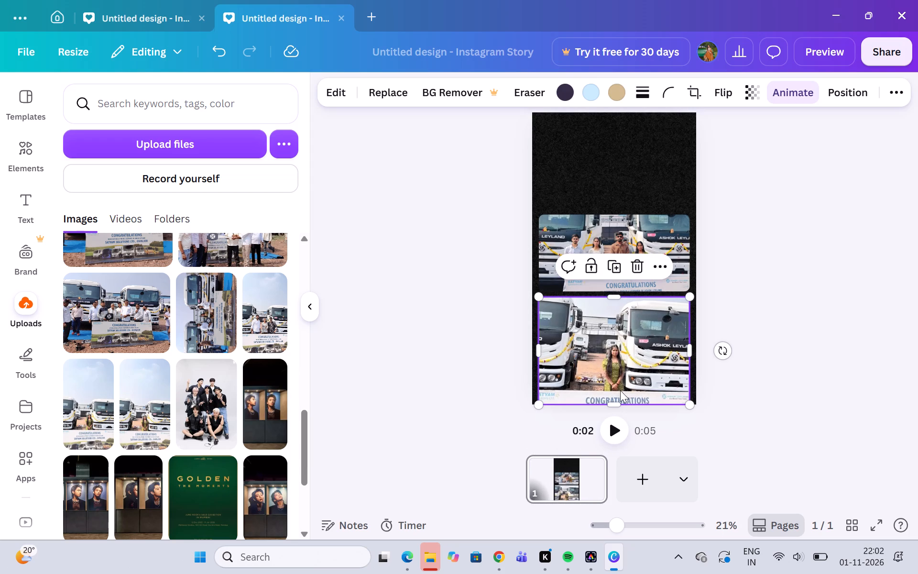
{"action": "left_click_drag", "start_coordinate": [615, 401], "coordinate": [616, 394]}
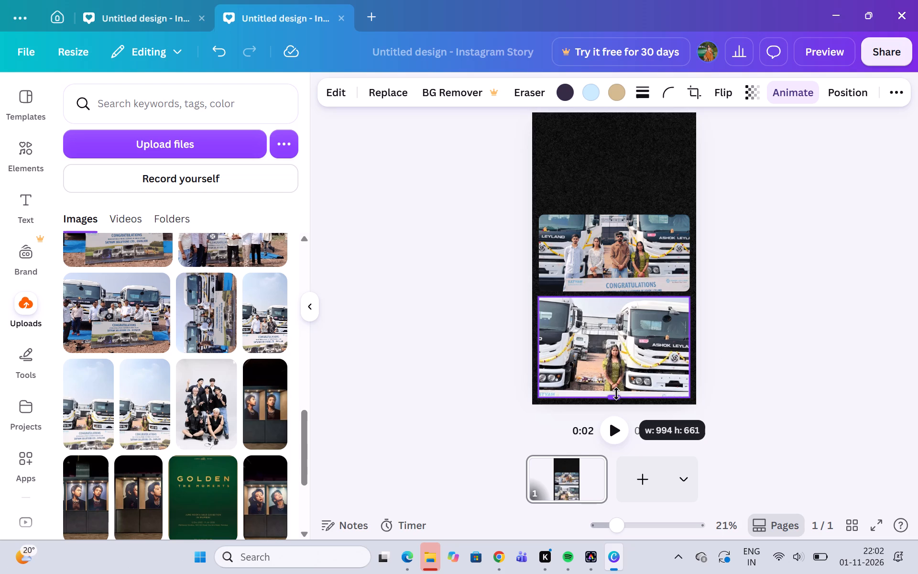
{"action": "left_click_drag", "start_coordinate": [616, 394], "coordinate": [614, 391]}
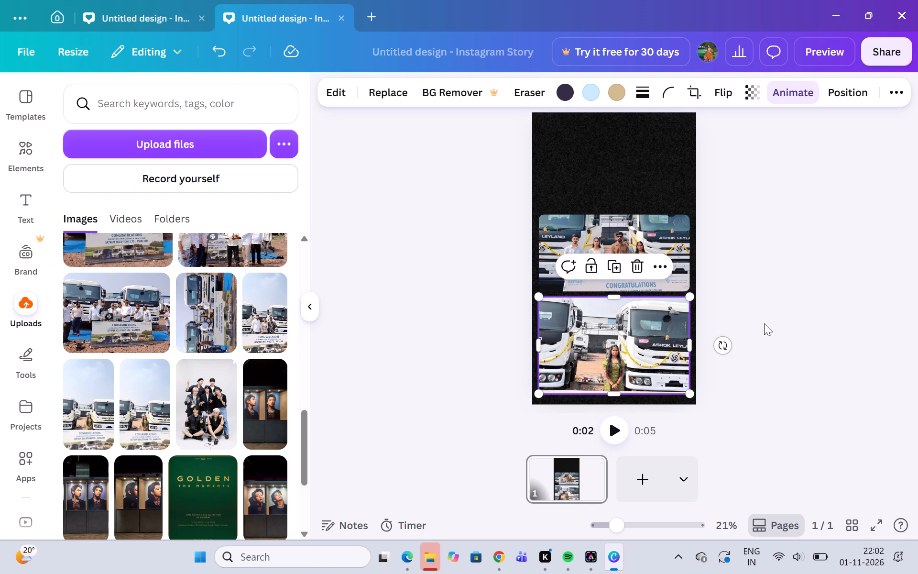
Move the middle four-person truck photo up to the top of the page, keeping it horizontally centred.
{"action": "left_click", "coordinate": [627, 233]}
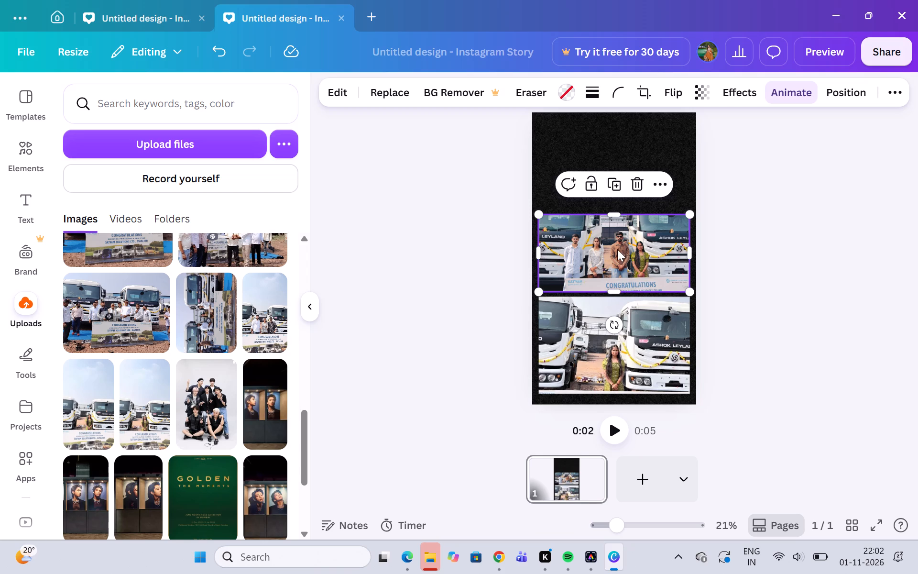
{"action": "left_click_drag", "start_coordinate": [616, 247], "coordinate": [614, 161]}
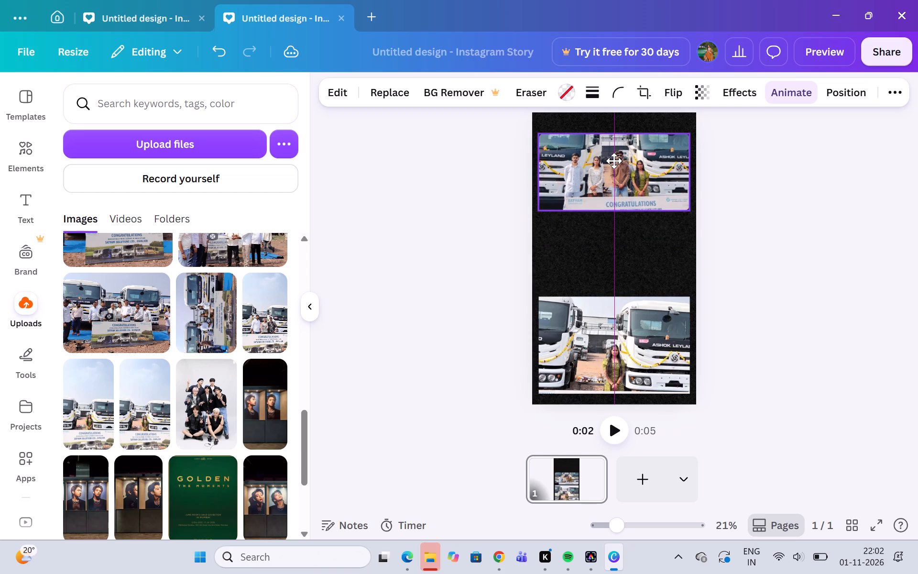
Move the four-person truck photo into the upper part of the page.
{"action": "left_click_drag", "start_coordinate": [614, 161], "coordinate": [611, 157]}
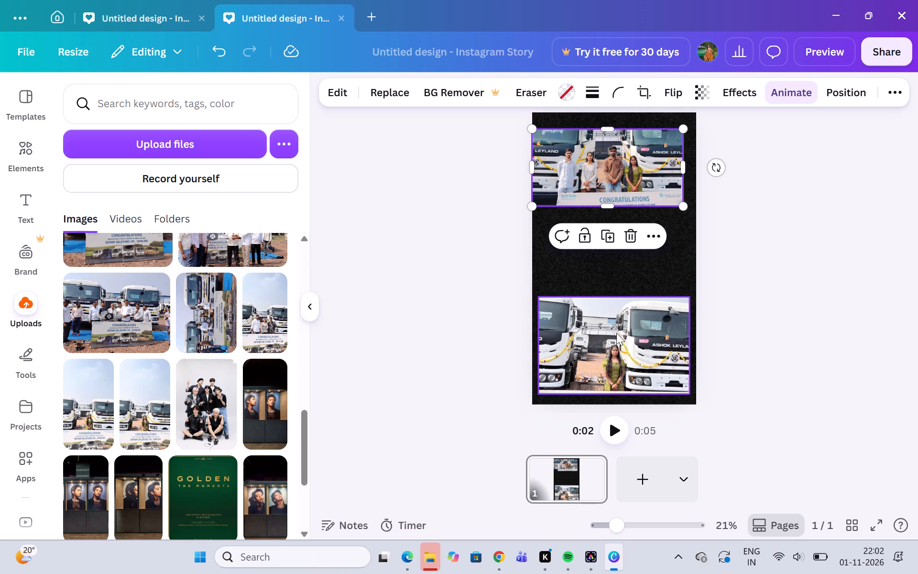
Re-crop the bottom photo of the woman with the trucks to include the Congratulations banner and less sky, and move it down the page.
{"action": "left_click", "coordinate": [611, 296]}
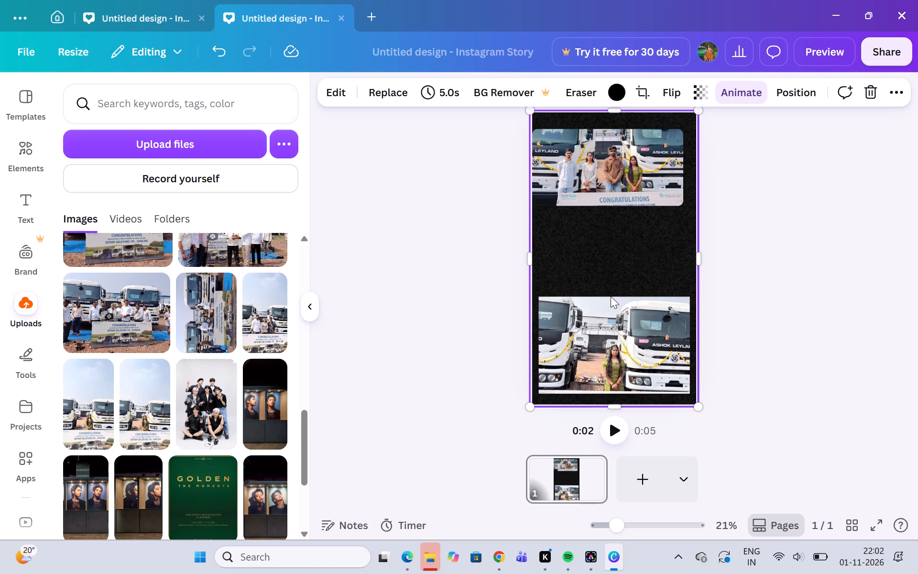
{"action": "left_click", "coordinate": [610, 309]}
{"action": "left_click_drag", "start_coordinate": [614, 297], "coordinate": [616, 269]}
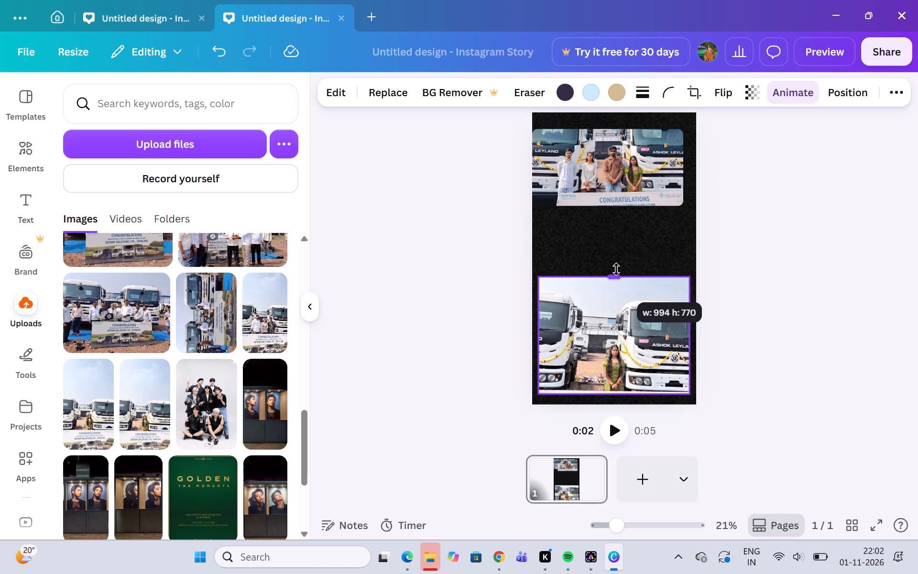
{"action": "left_click_drag", "start_coordinate": [616, 269], "coordinate": [616, 267]}
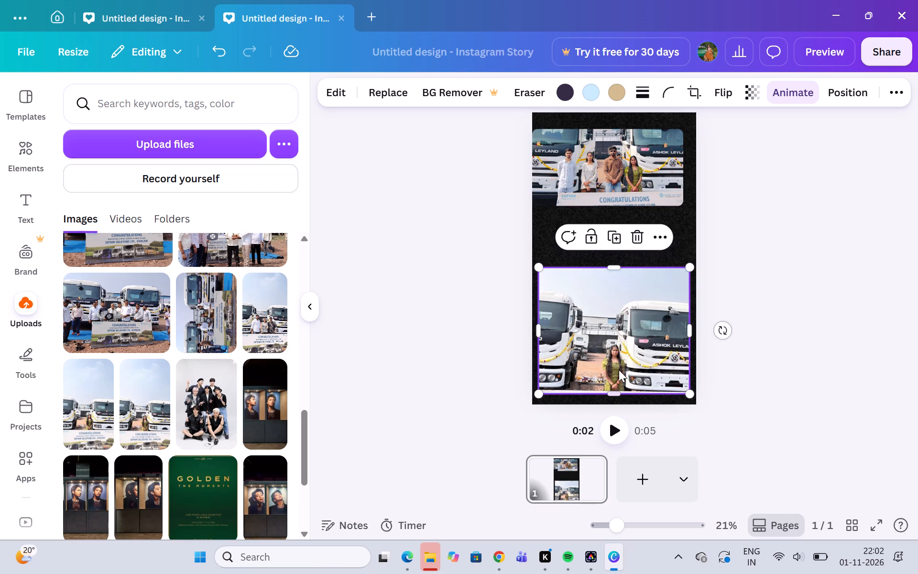
{"action": "left_click_drag", "start_coordinate": [627, 351], "coordinate": [627, 328]}
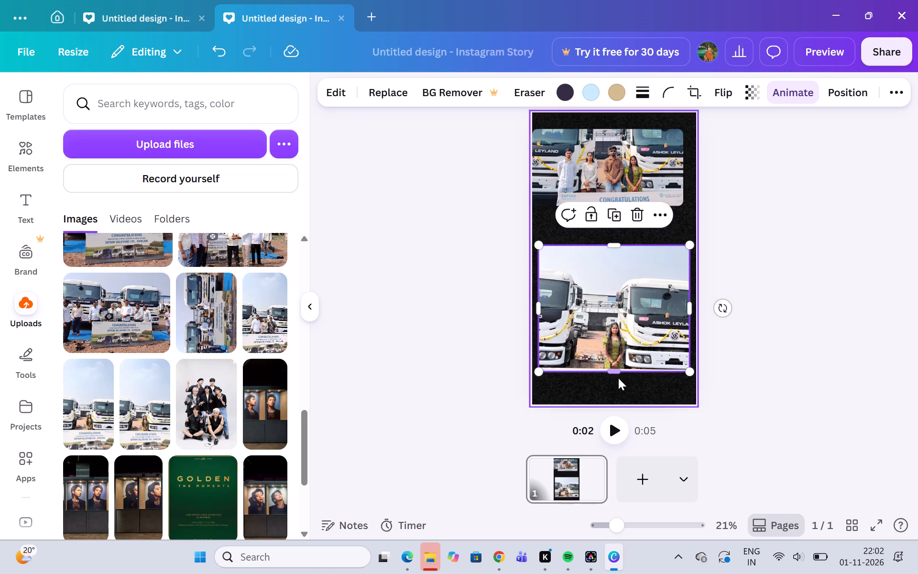
{"action": "left_click_drag", "start_coordinate": [617, 375], "coordinate": [618, 394]}
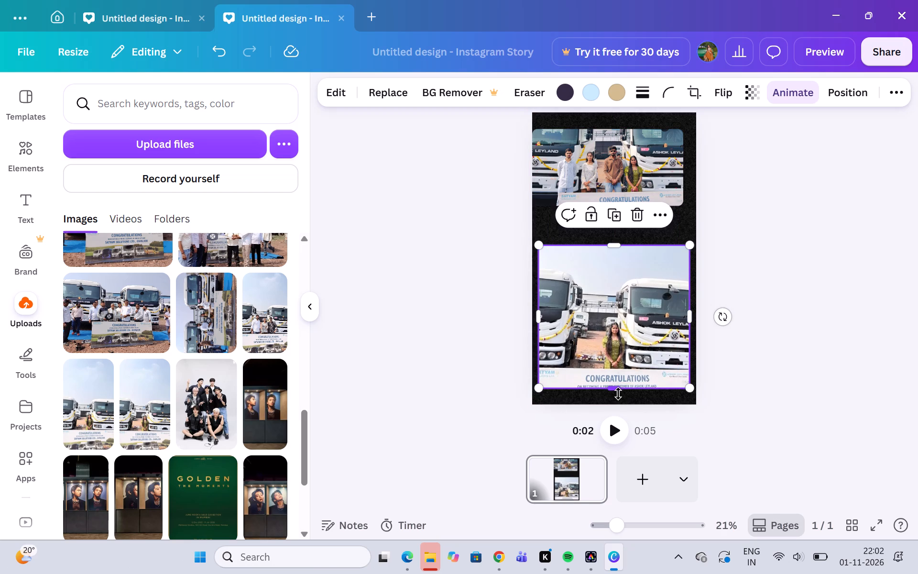
{"action": "left_click_drag", "start_coordinate": [612, 246], "coordinate": [612, 269]}
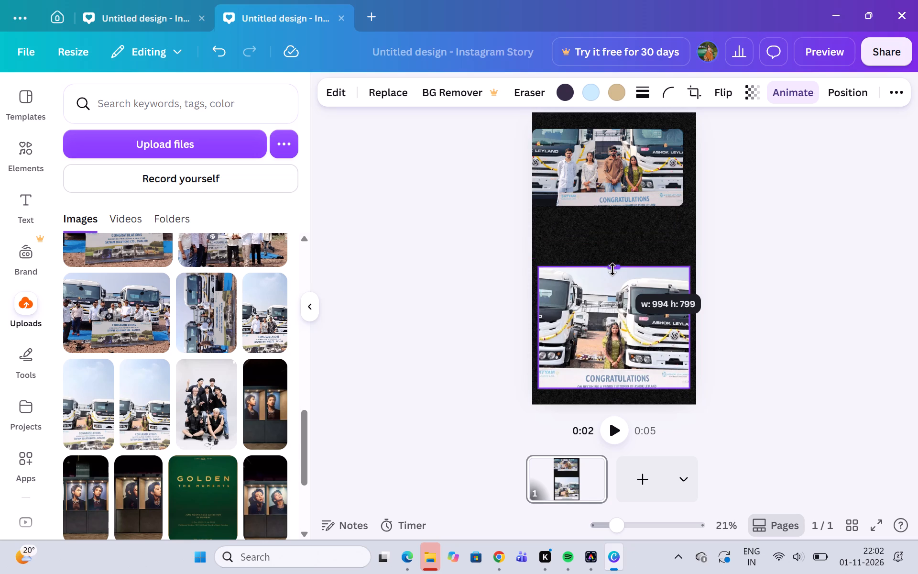
{"action": "left_click_drag", "start_coordinate": [612, 269], "coordinate": [612, 273]}
{"action": "left_click", "coordinate": [609, 386]}
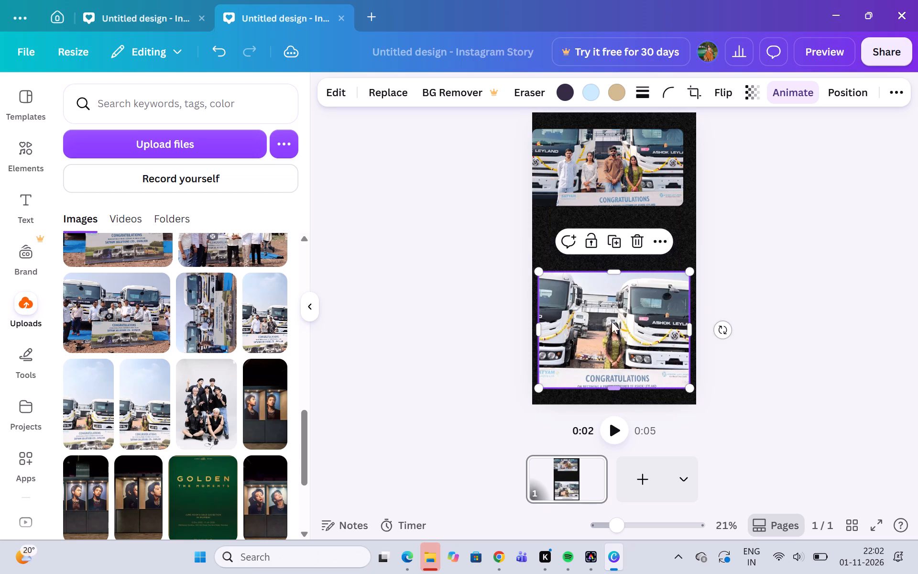
{"action": "left_click_drag", "start_coordinate": [625, 298], "coordinate": [625, 311]}
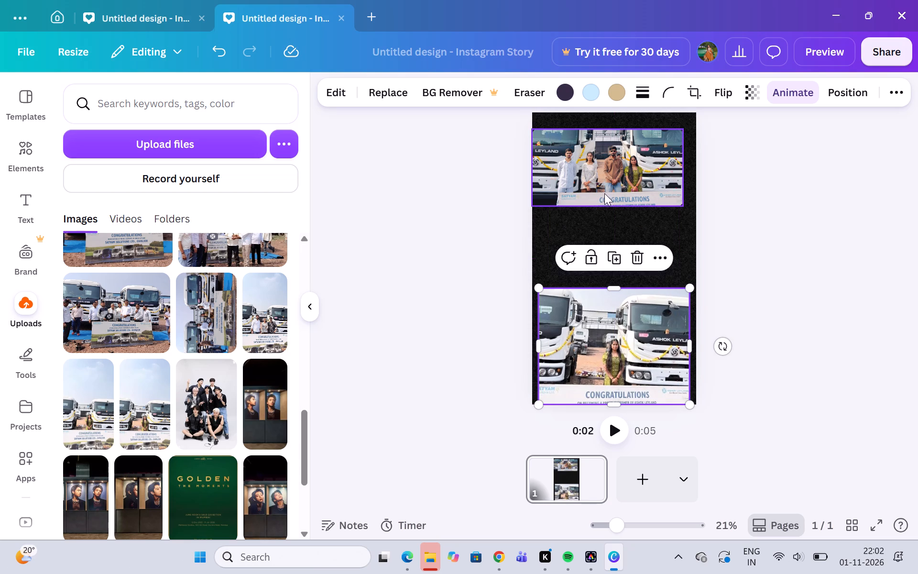
Align the four-person truck photo with the bottom photo's side edges and move it close to the page's upper edge.
{"action": "left_click_drag", "start_coordinate": [604, 177], "coordinate": [609, 176]}
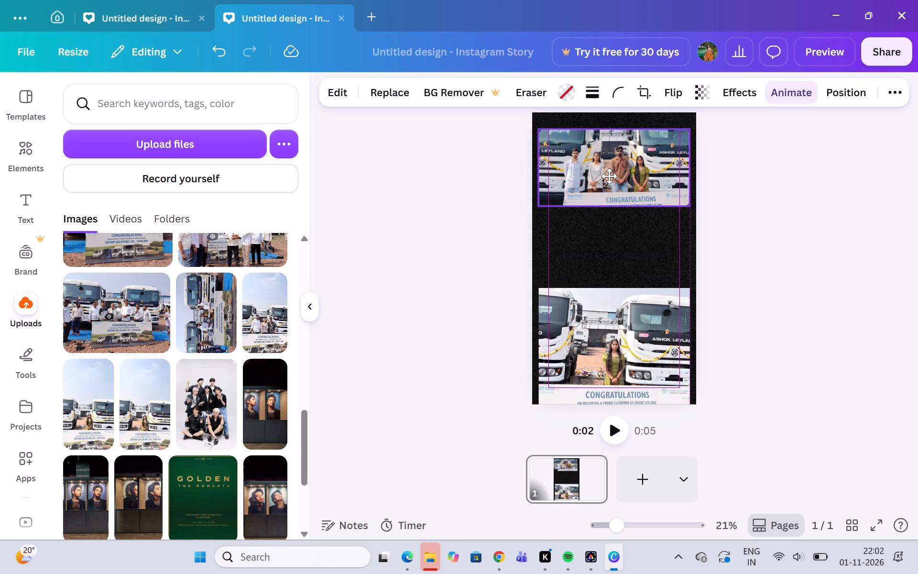
{"action": "left_click_drag", "start_coordinate": [609, 176], "coordinate": [607, 165]}
{"action": "left_click_drag", "start_coordinate": [607, 165], "coordinate": [611, 168]}
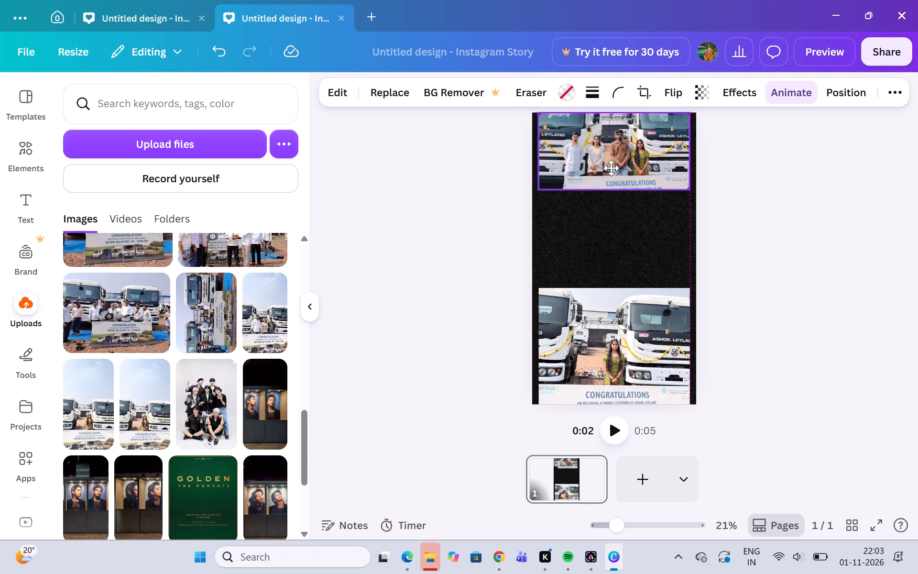
{"action": "left_click_drag", "start_coordinate": [611, 168], "coordinate": [613, 173]}
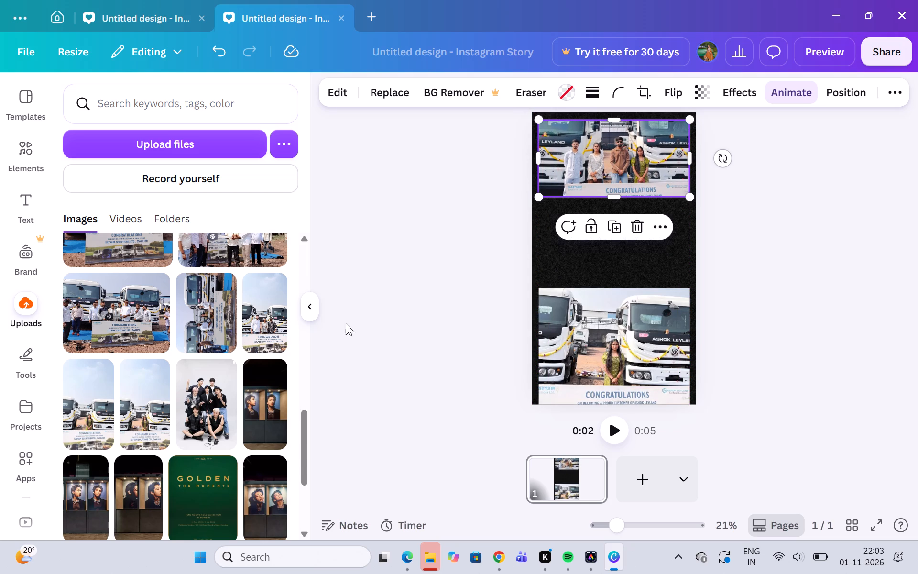
Add the uploaded landscape photo of the group behind the Congratulations banner, next to the narrow portrait truck photo, to the page.
{"action": "scroll", "coordinate": [164, 336], "scroll_direction": "up", "scroll_amount": 3}
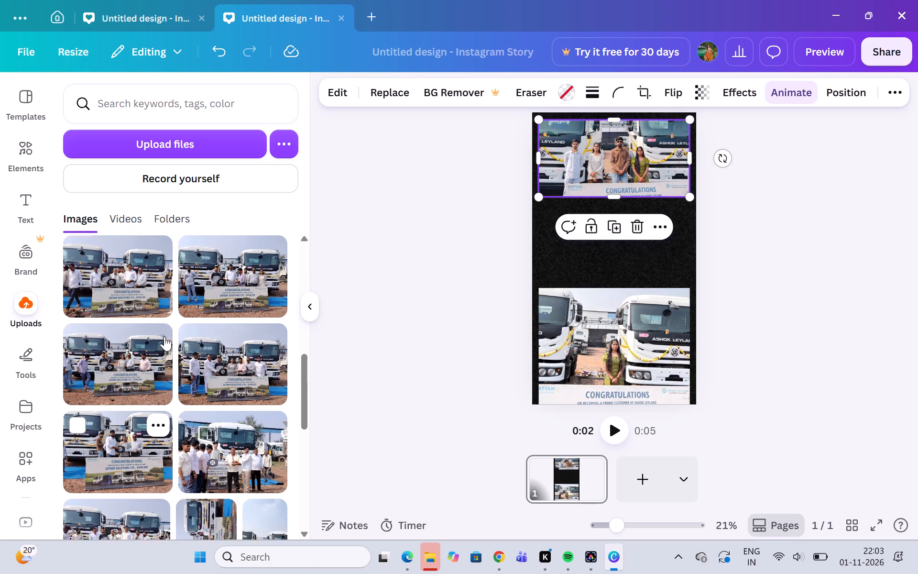
{"action": "scroll", "coordinate": [164, 336], "scroll_direction": "up", "scroll_amount": 1}
{"action": "scroll", "coordinate": [127, 302], "scroll_direction": "up", "scroll_amount": 1}
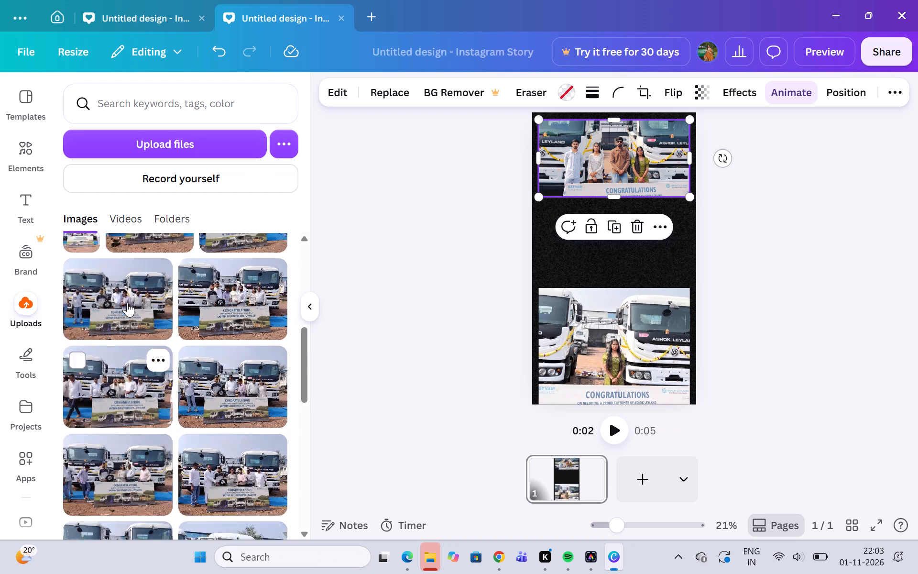
{"action": "scroll", "coordinate": [127, 302], "scroll_direction": "up", "scroll_amount": 2}
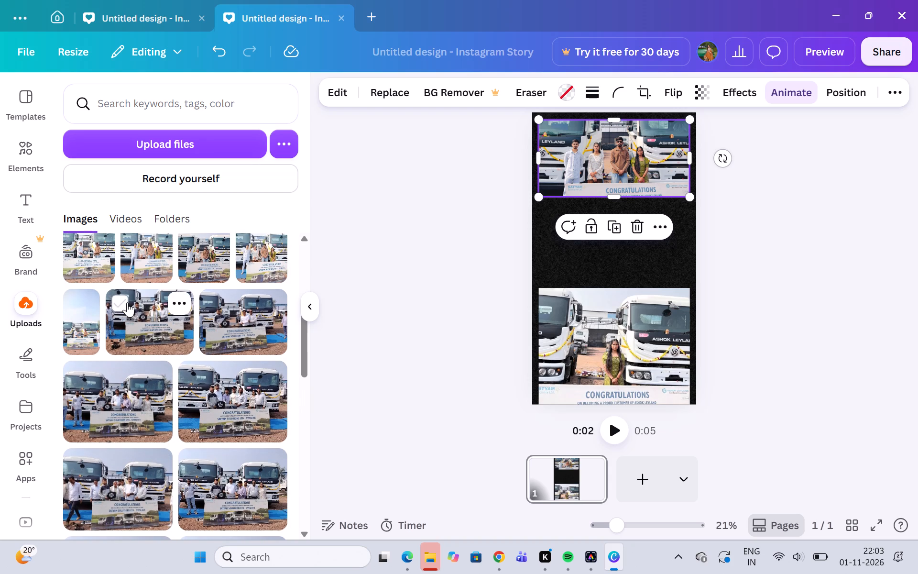
{"action": "left_click", "coordinate": [127, 302]}
{"action": "left_click", "coordinate": [147, 316]}
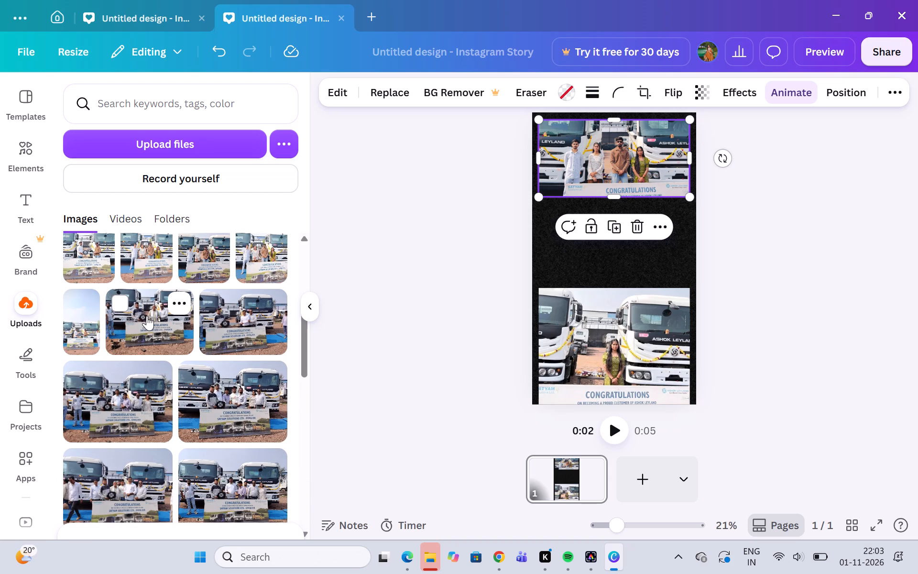
{"action": "left_click", "coordinate": [583, 259]}
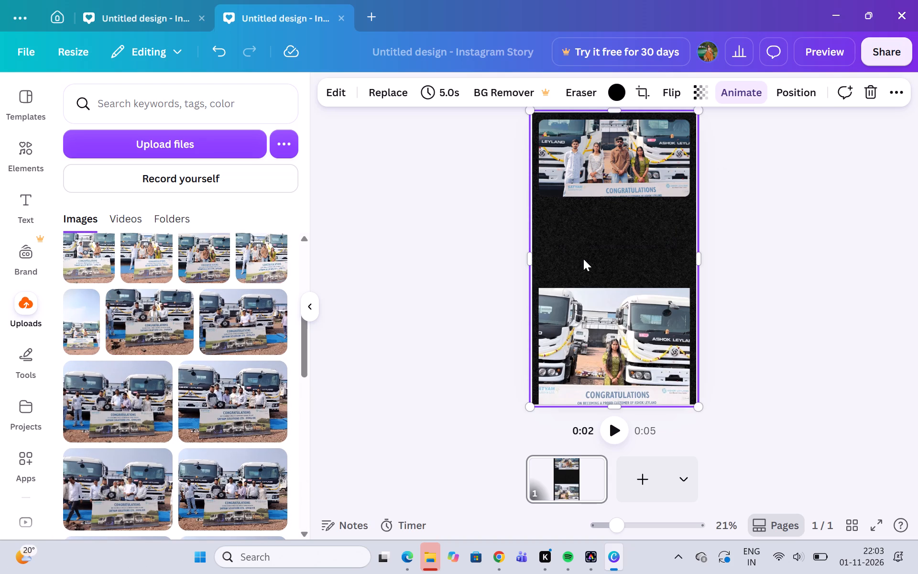
{"action": "left_click", "coordinate": [583, 259]}
{"action": "left_click", "coordinate": [159, 318]}
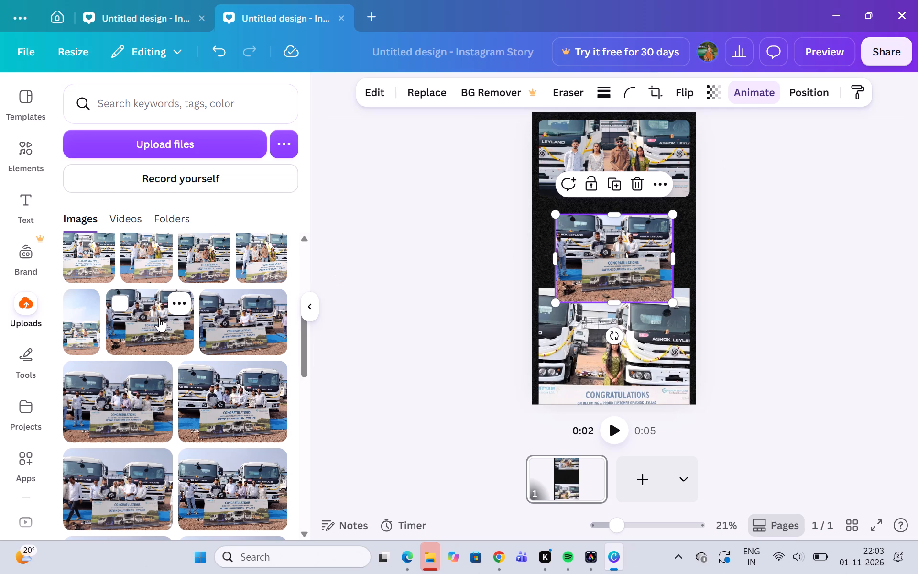
Crop the ground off the middle group photo and stretch it to fill the gap, matching the other photos' width.
{"action": "left_click_drag", "start_coordinate": [616, 218], "coordinate": [618, 207]}
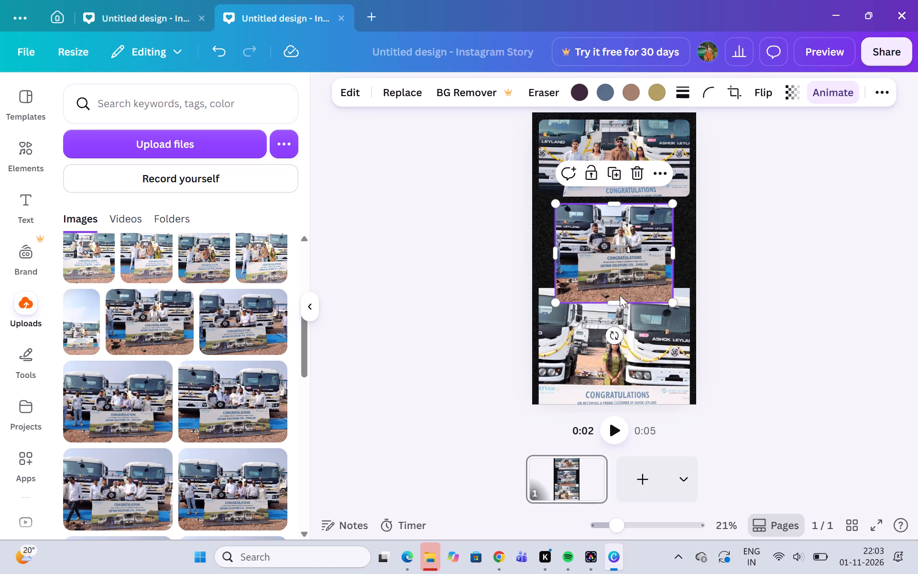
{"action": "left_click_drag", "start_coordinate": [612, 302], "coordinate": [612, 288]}
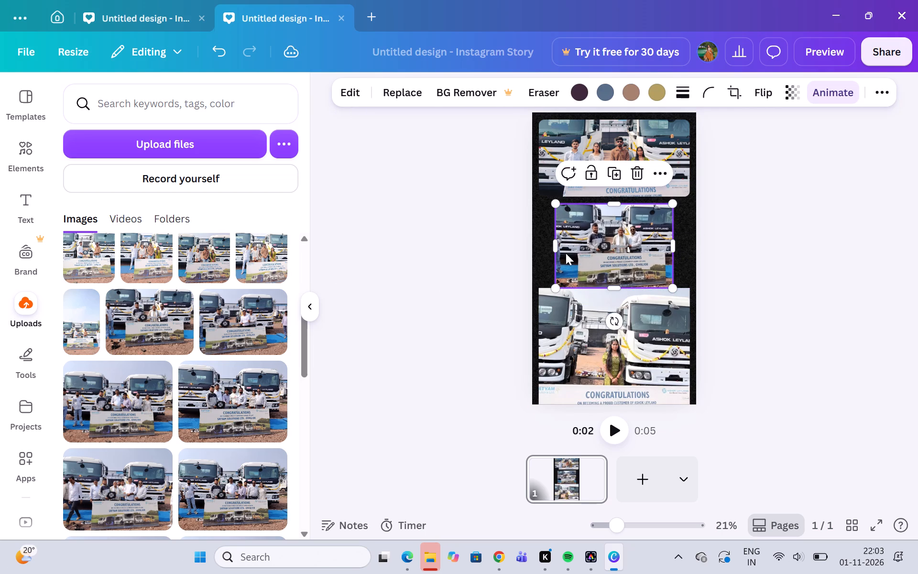
{"action": "left_click_drag", "start_coordinate": [554, 244], "coordinate": [539, 242]}
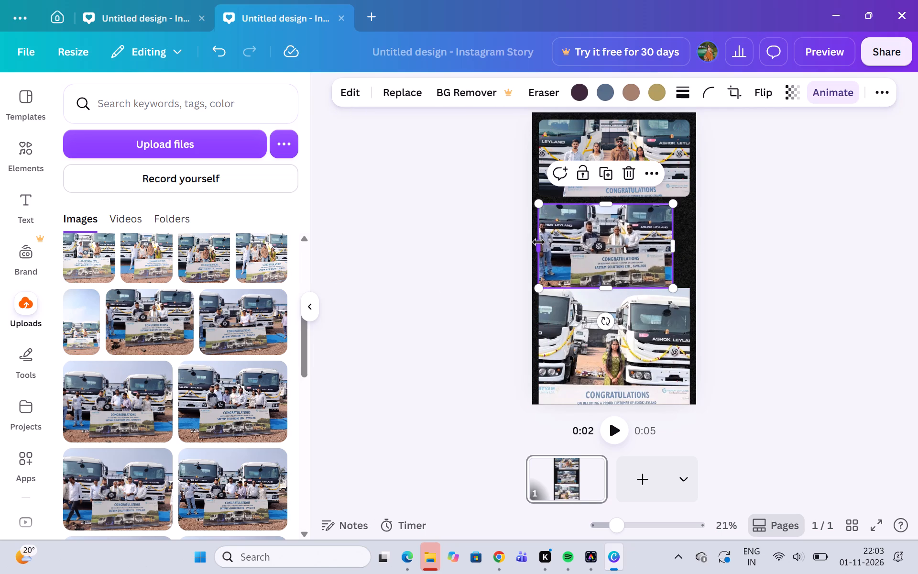
{"action": "left_click_drag", "start_coordinate": [672, 247], "coordinate": [693, 247]}
{"action": "left_click_drag", "start_coordinate": [699, 245], "coordinate": [695, 245]}
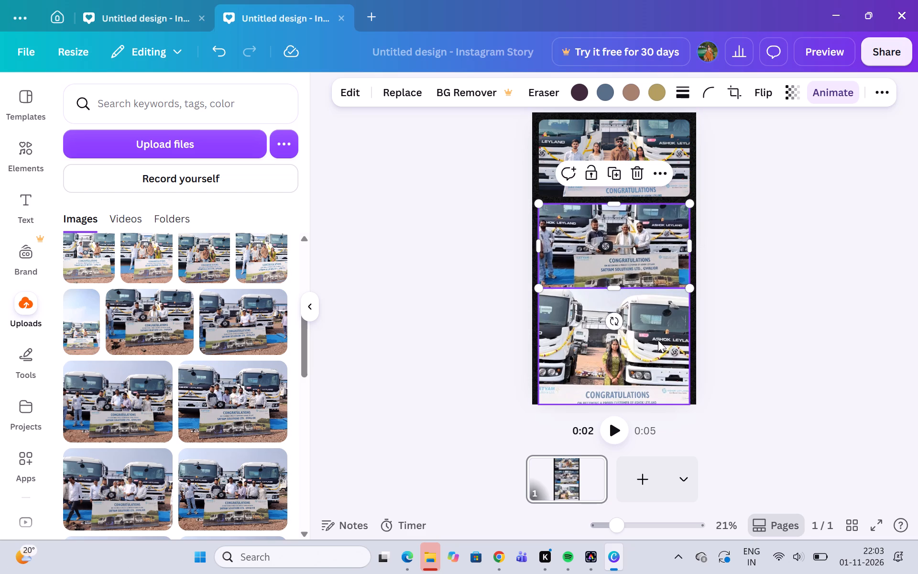
Play back the story page to check its animation and the three-photo layout.
{"action": "left_click", "coordinate": [611, 431]}
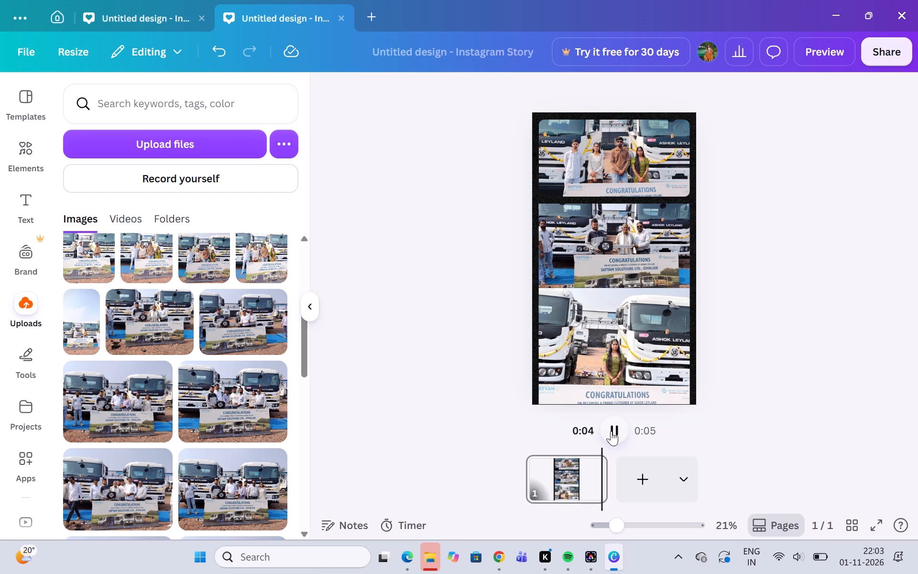
{"action": "left_click", "coordinate": [611, 431]}
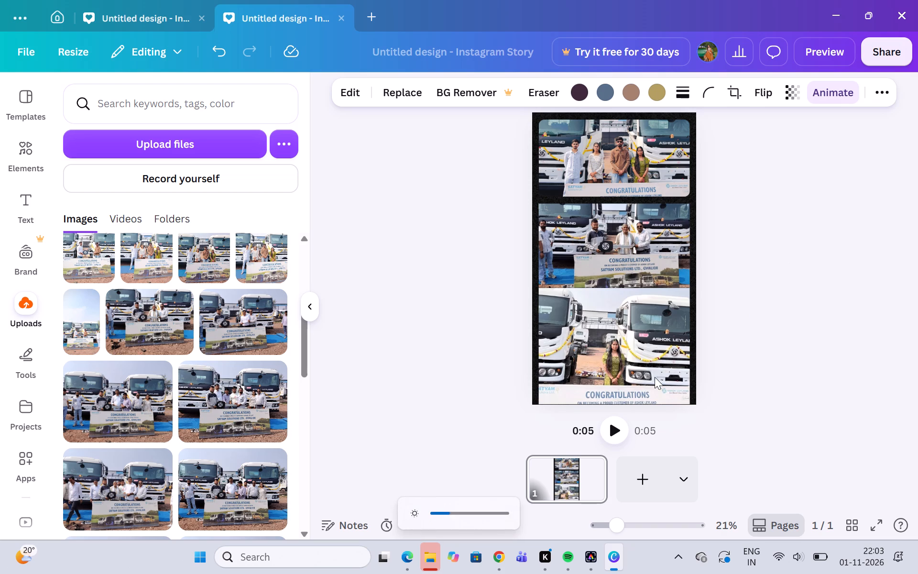
{"action": "left_click", "coordinate": [615, 427]}
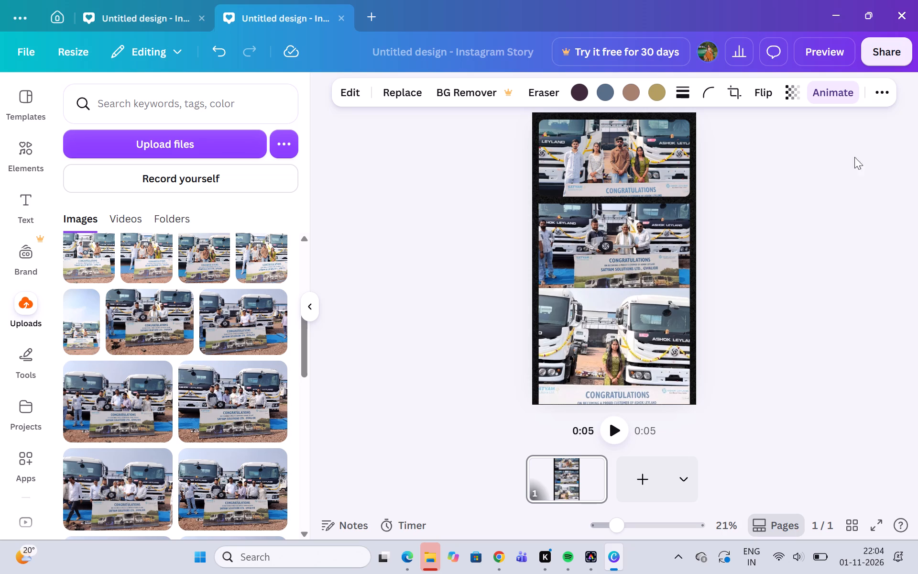
Download the finished story design as an MP4 video.
{"action": "left_click", "coordinate": [895, 56]}
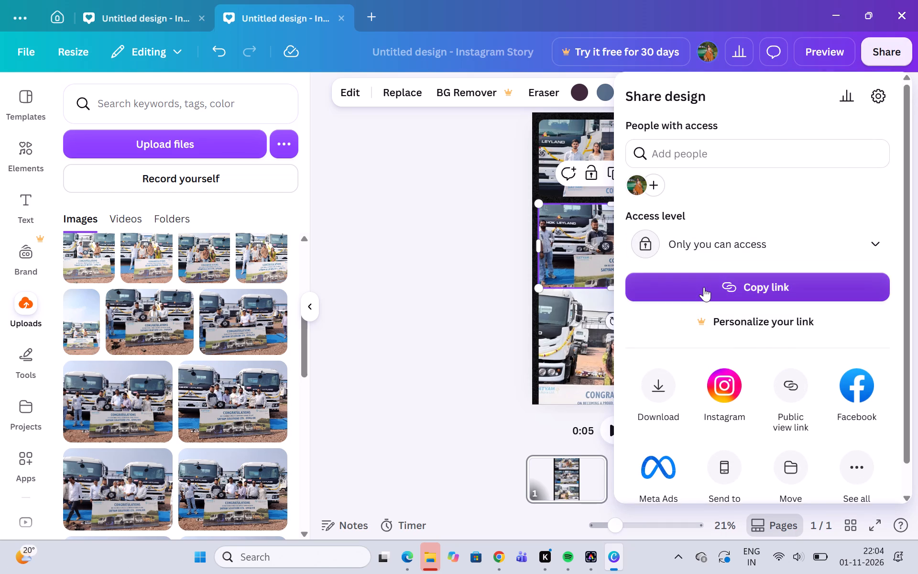
{"action": "left_click", "coordinate": [704, 287]}
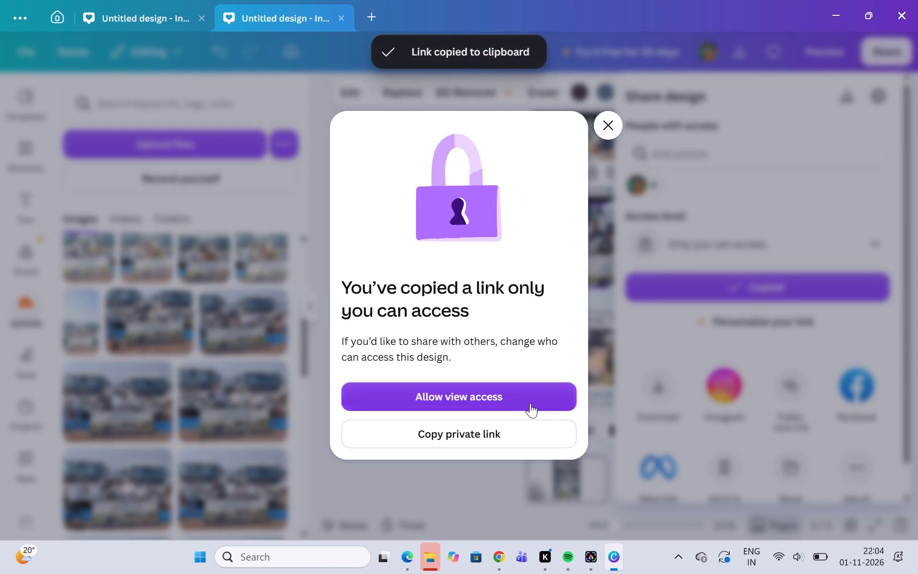
Keep the design's link private and export the story as an MP4 video at 1080p quality.
{"action": "left_click", "coordinate": [514, 429]}
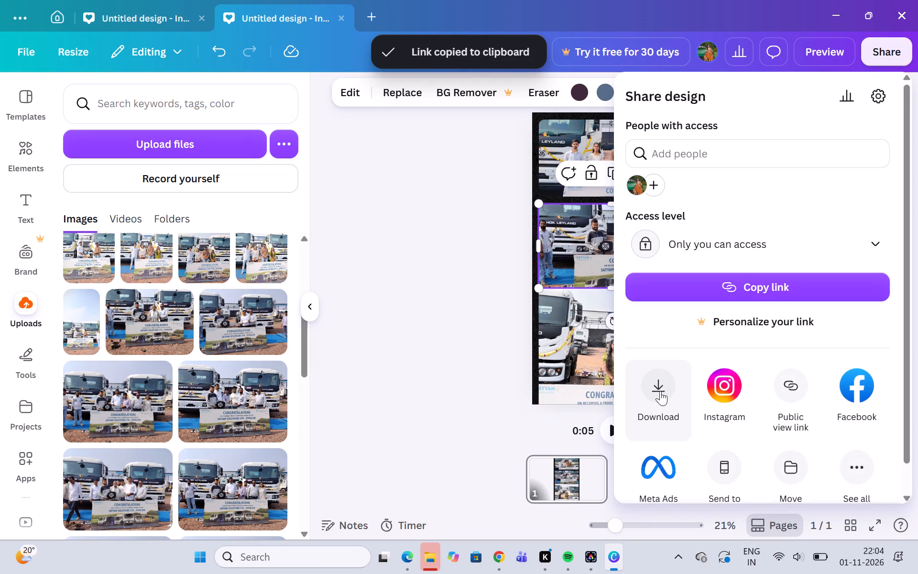
{"action": "left_click", "coordinate": [660, 391]}
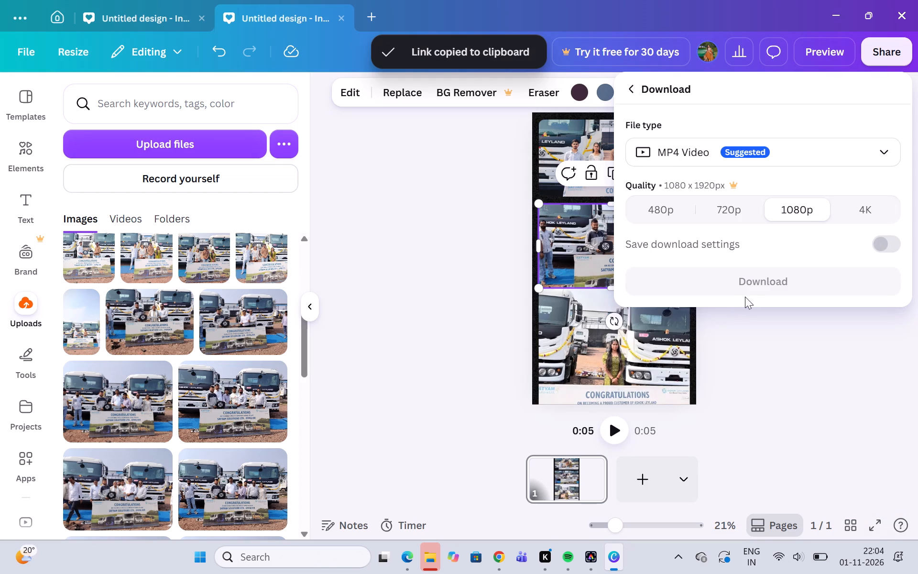
{"action": "left_click", "coordinate": [750, 273]}
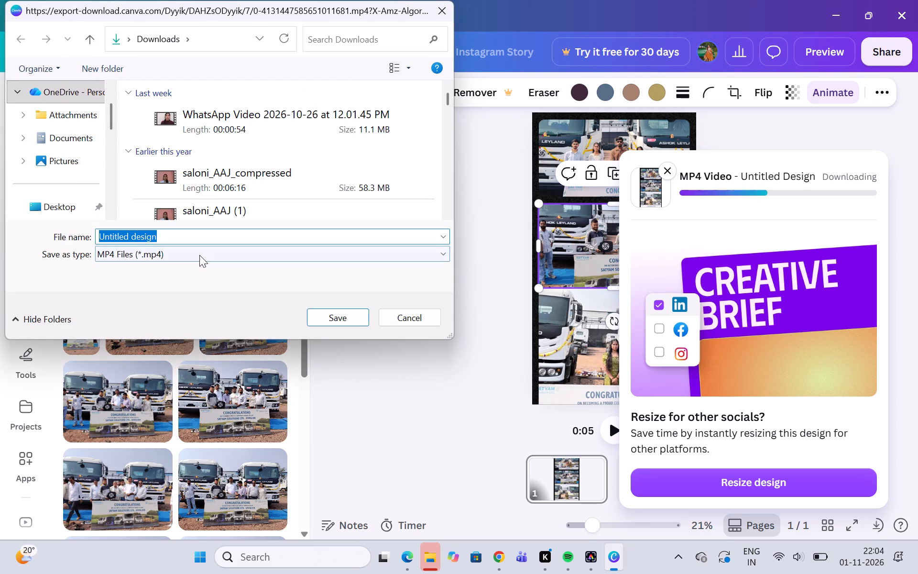
Save the exported MP4 video to the Desktop folder with the file name Two trucks.
{"action": "double_click", "coordinate": [62, 206]}
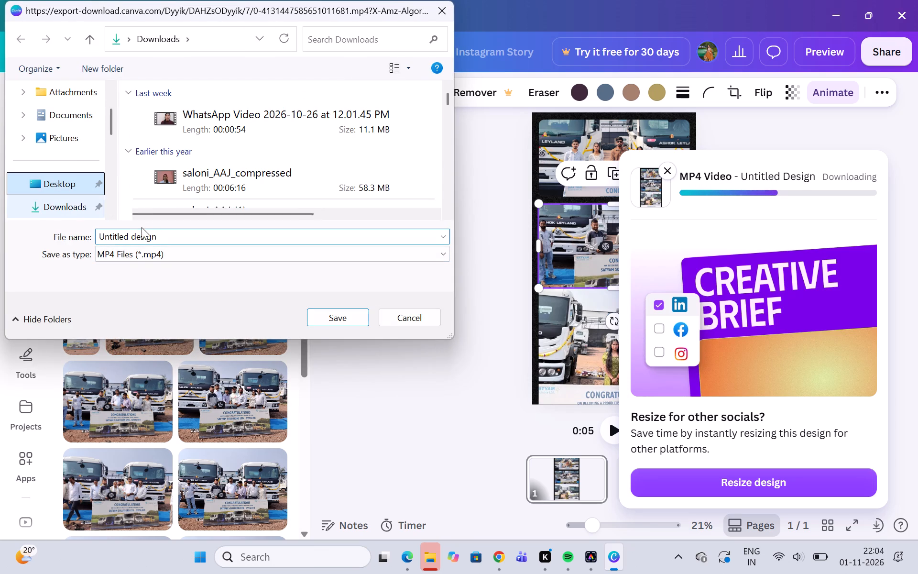
{"action": "left_click", "coordinate": [169, 241]}
{"action": "key", "text": "BackSpace"}
{"action": "key", "text": "BackSpace"}
{"action": "key", "text": "BackSpace"}
{"action": "key", "text": "BackSpace"}
{"action": "key", "text": "BackSpace"}
{"action": "key", "text": "BackSpace"}
{"action": "key", "text": "BackSpace"}
{"action": "key", "text": "BackSpace"}
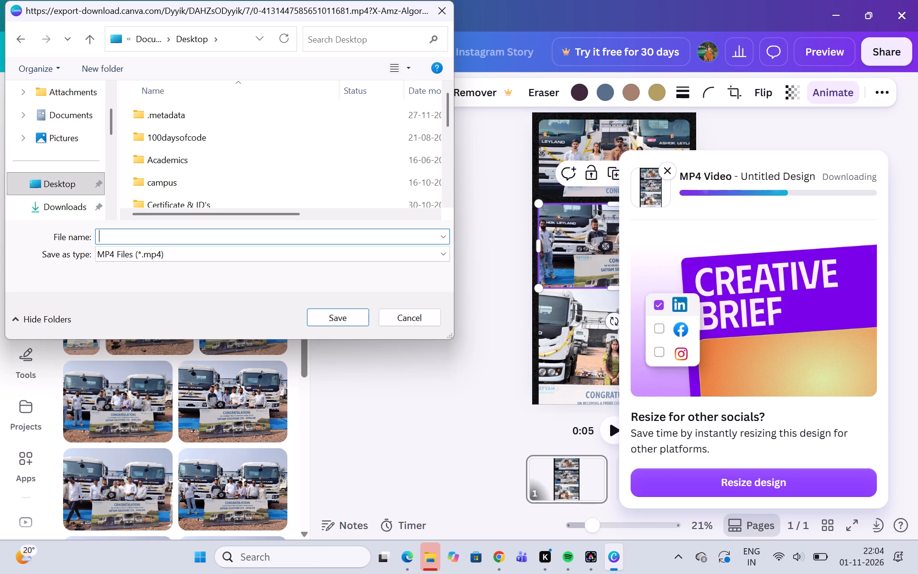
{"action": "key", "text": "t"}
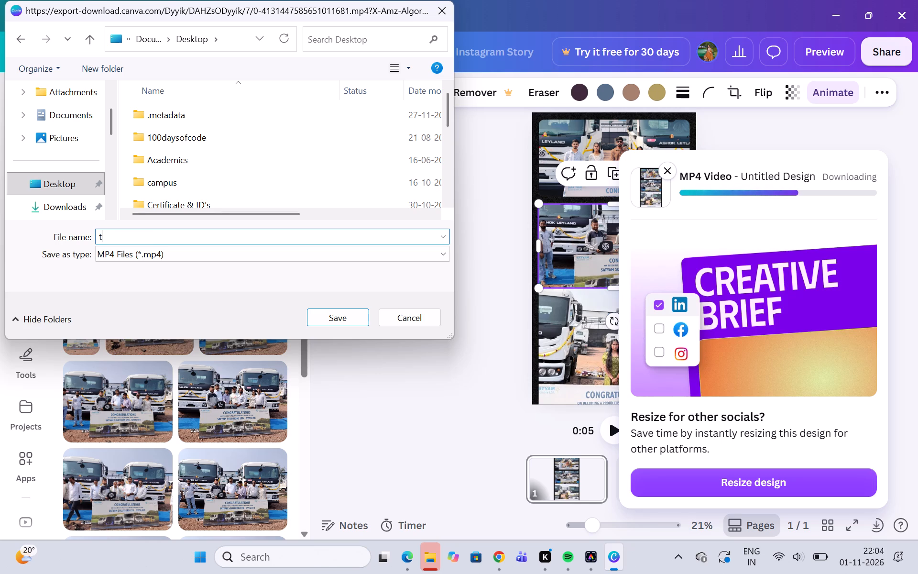
{"action": "key", "text": "BackSpace"}
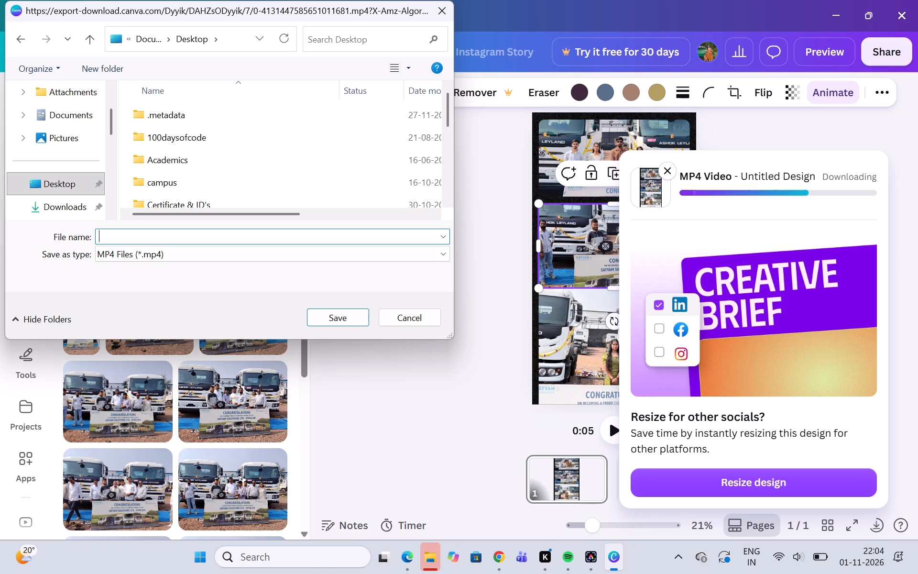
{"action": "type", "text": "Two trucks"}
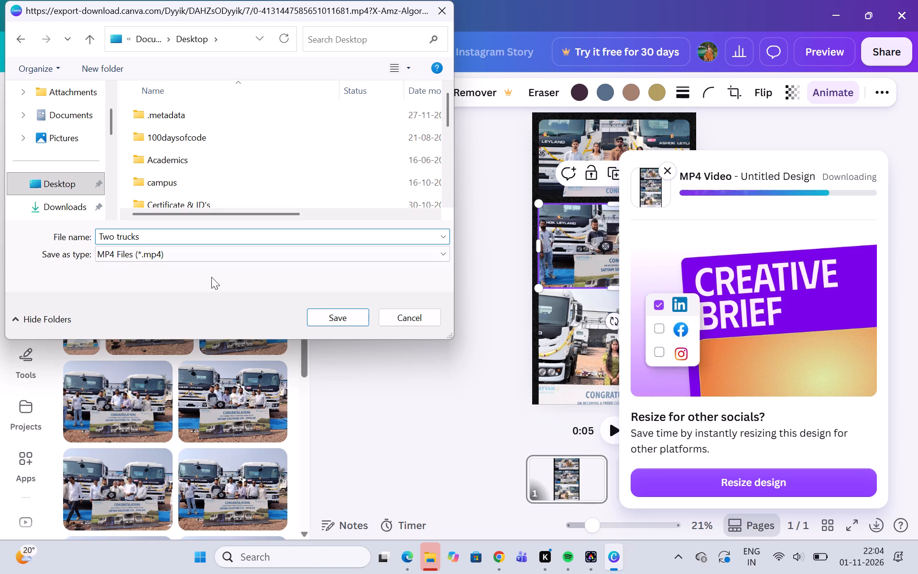
{"action": "left_click", "coordinate": [347, 325]}
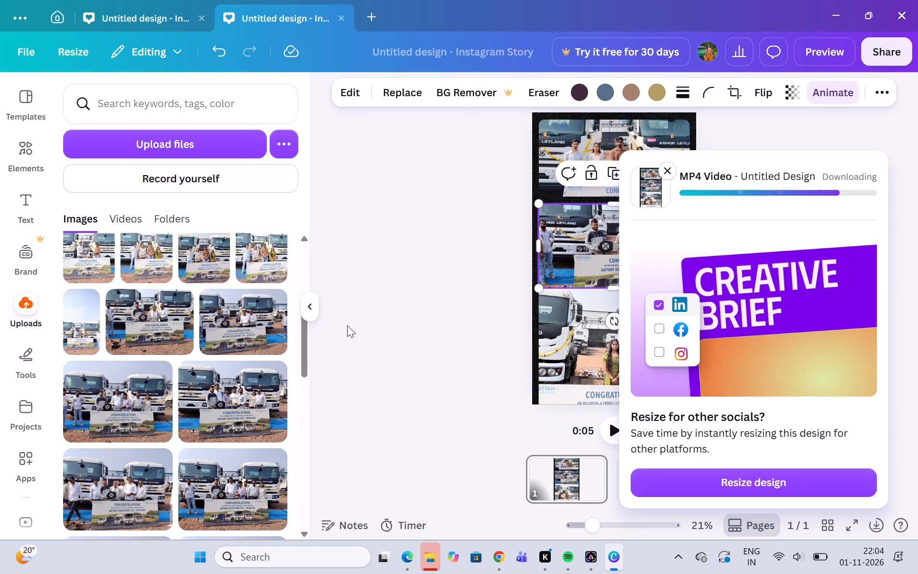
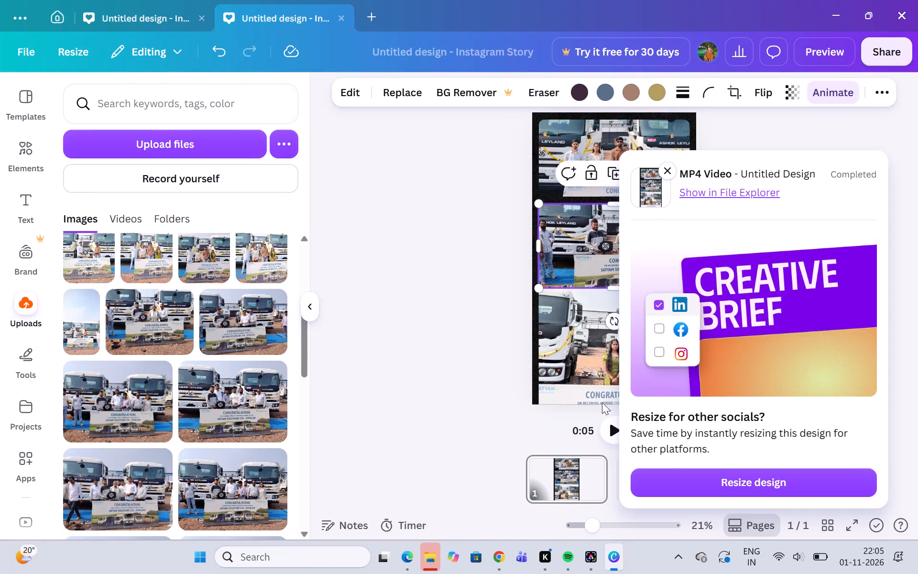
Add a text caption reading "Blessed with two new bwginnings" in Selima, size 110, over the middle photo.
{"action": "left_click", "coordinate": [505, 403]}
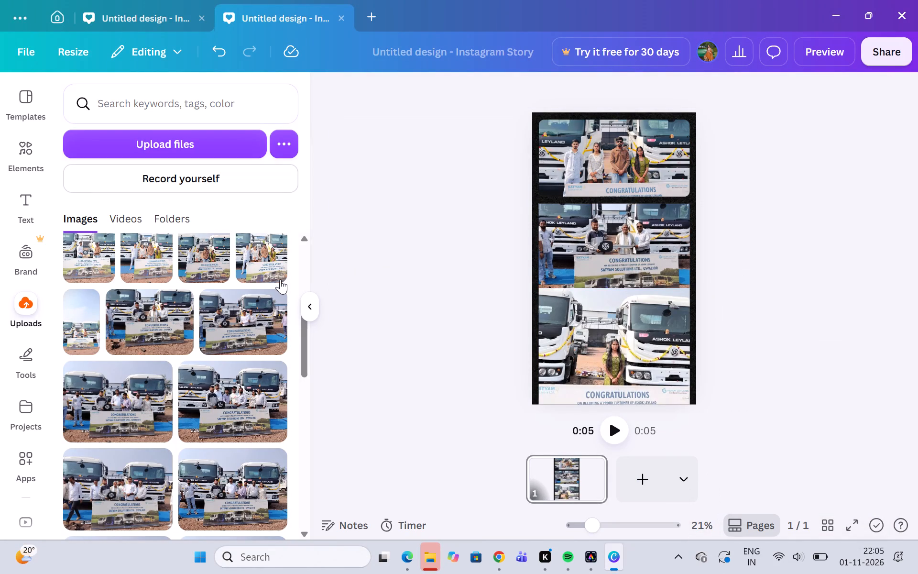
{"action": "left_click", "coordinate": [27, 191]}
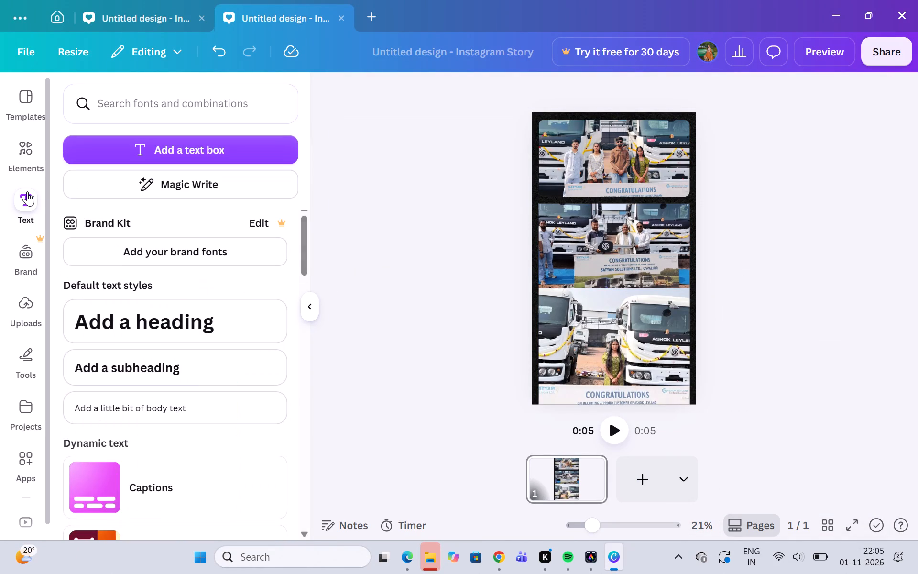
{"action": "scroll", "coordinate": [179, 317], "scroll_direction": "down", "scroll_amount": 2}
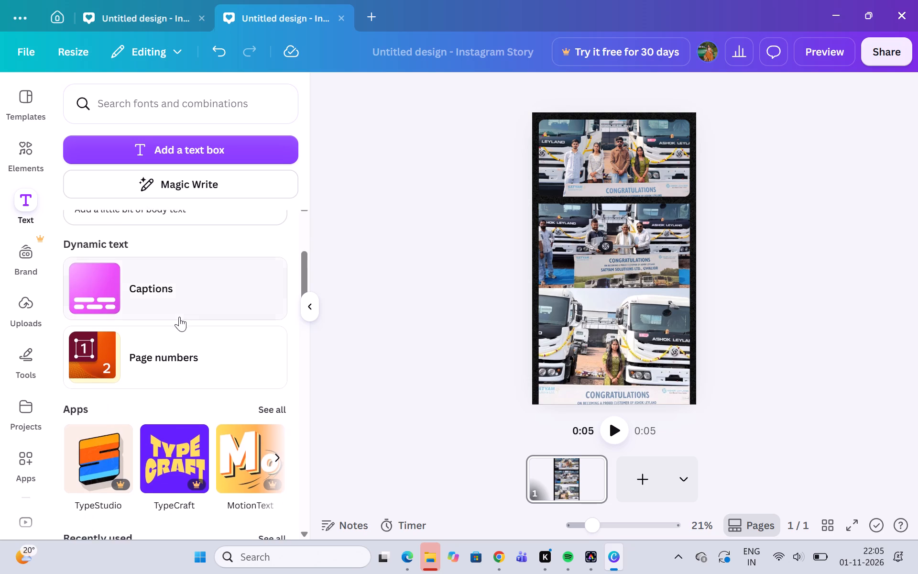
{"action": "scroll", "coordinate": [179, 317], "scroll_direction": "down", "scroll_amount": 5}
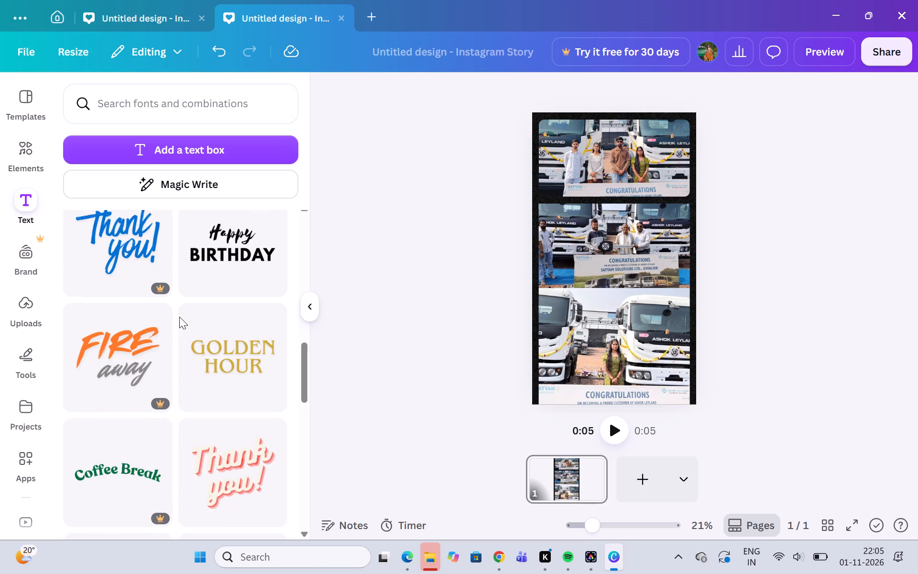
{"action": "scroll", "coordinate": [179, 317], "scroll_direction": "down", "scroll_amount": 2}
{"action": "scroll", "coordinate": [172, 276], "scroll_direction": "up", "scroll_amount": 1}
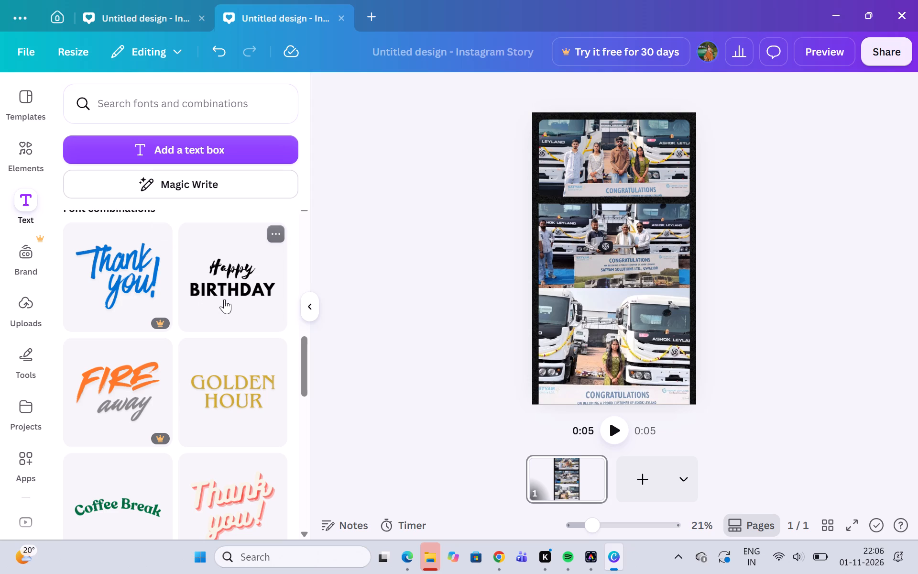
Add the "Happy BIRTHDAY" font combination over the middle photo and clear its BIRTHDAY line.
{"action": "left_click", "coordinate": [137, 288]}
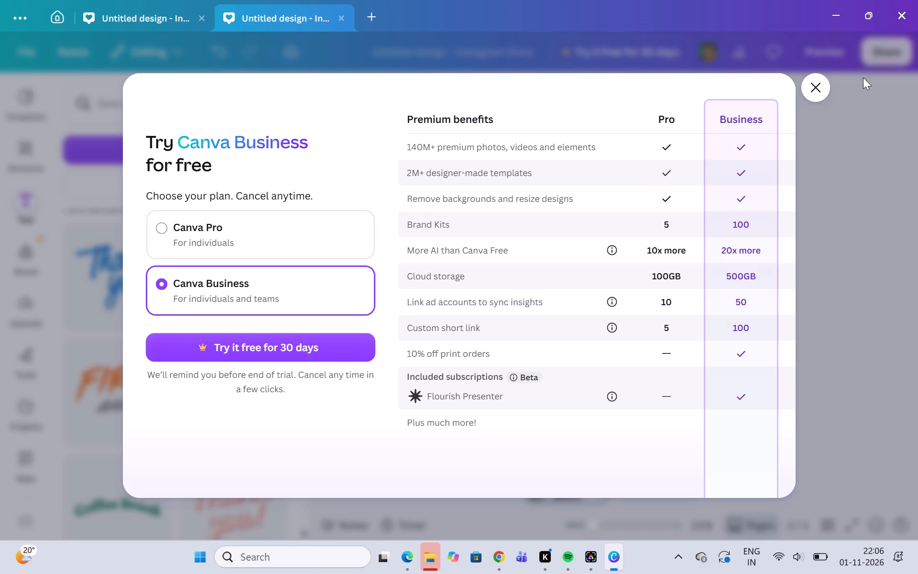
{"action": "left_click", "coordinate": [820, 78]}
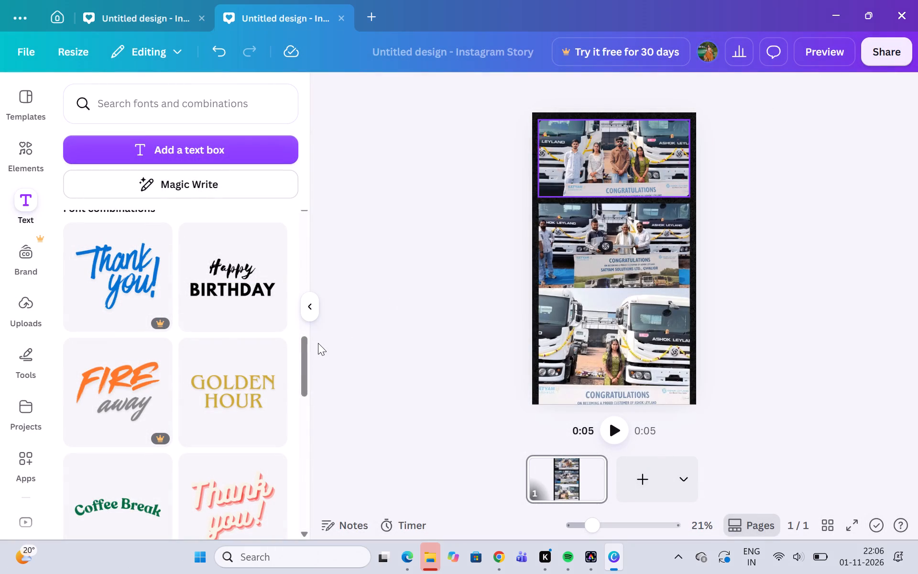
{"action": "left_click", "coordinate": [217, 313]}
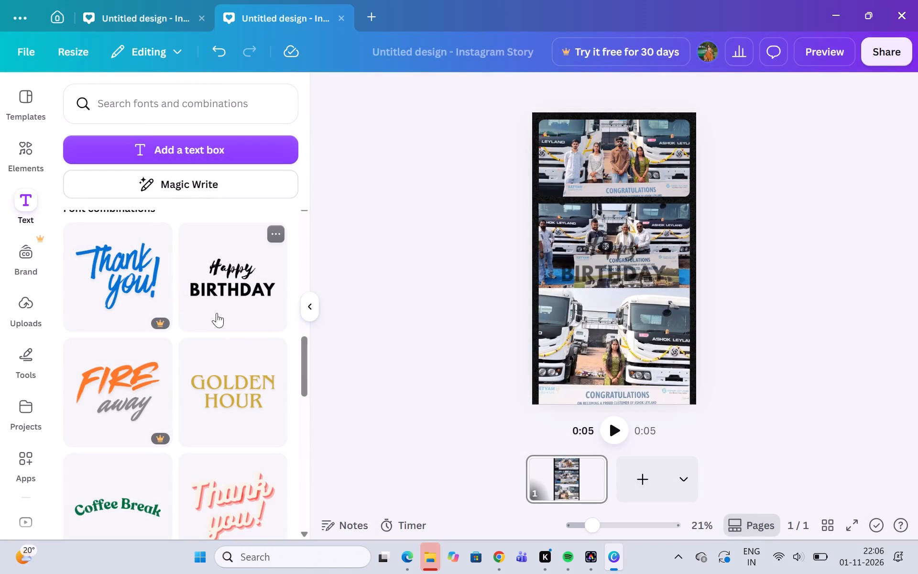
{"action": "left_click", "coordinate": [648, 268]}
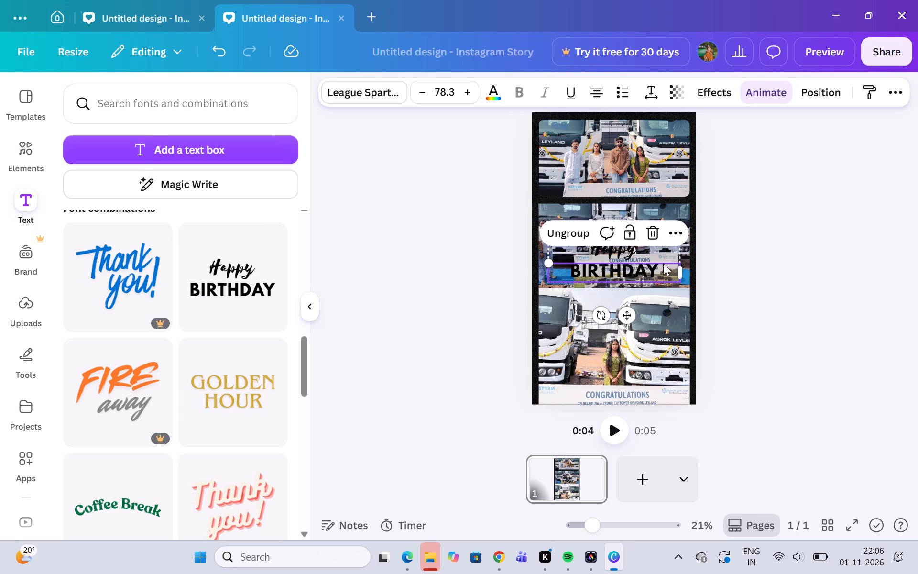
{"action": "left_click", "coordinate": [663, 263]}
{"action": "key", "text": "BackSpace"}
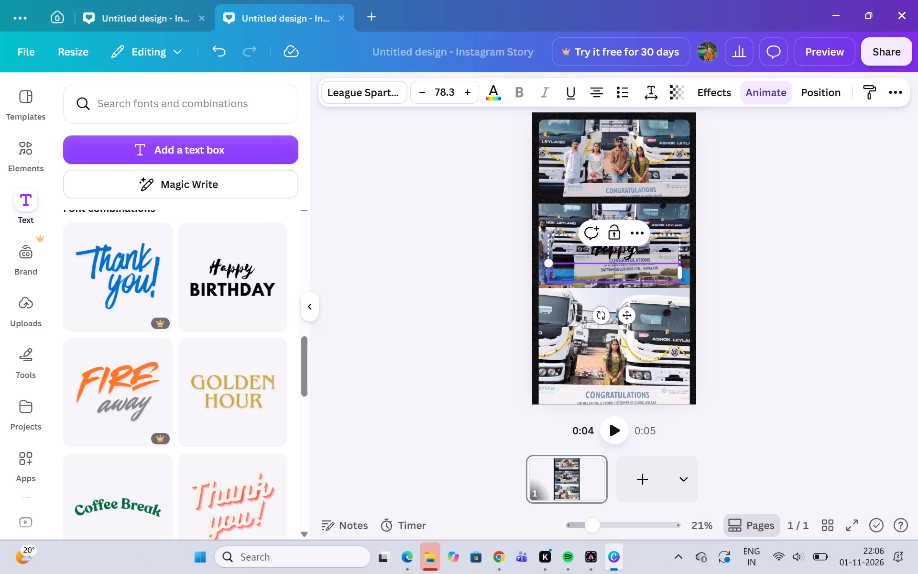
Replace the word "Happy" in the script line with "Blessed with two new bwginnings".
{"action": "left_click", "coordinate": [624, 248]}
{"action": "left_click", "coordinate": [624, 248]}
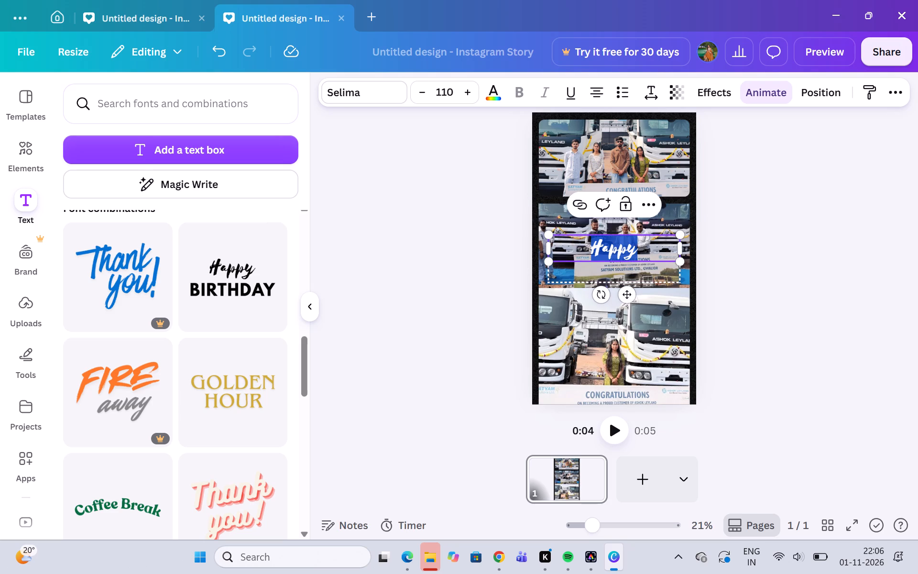
{"action": "key", "text": "BackSpace"}
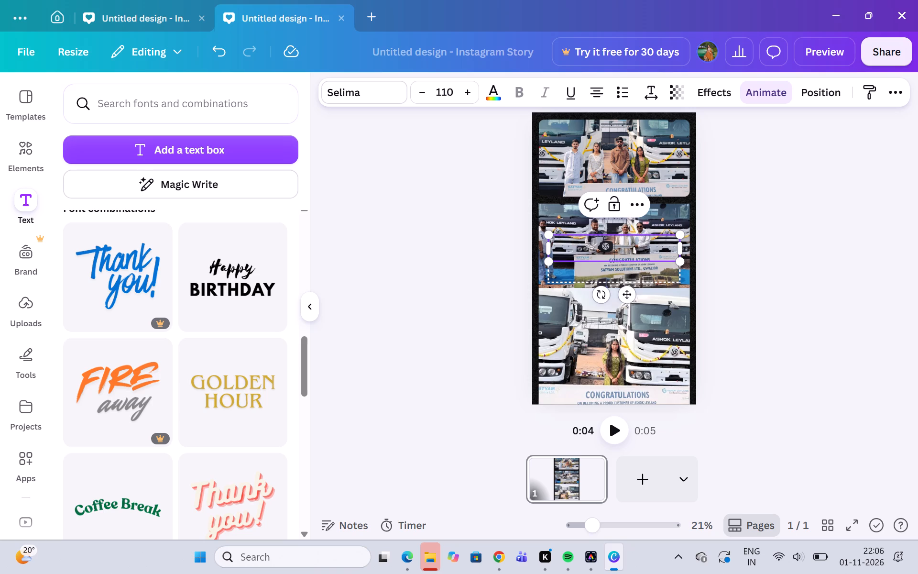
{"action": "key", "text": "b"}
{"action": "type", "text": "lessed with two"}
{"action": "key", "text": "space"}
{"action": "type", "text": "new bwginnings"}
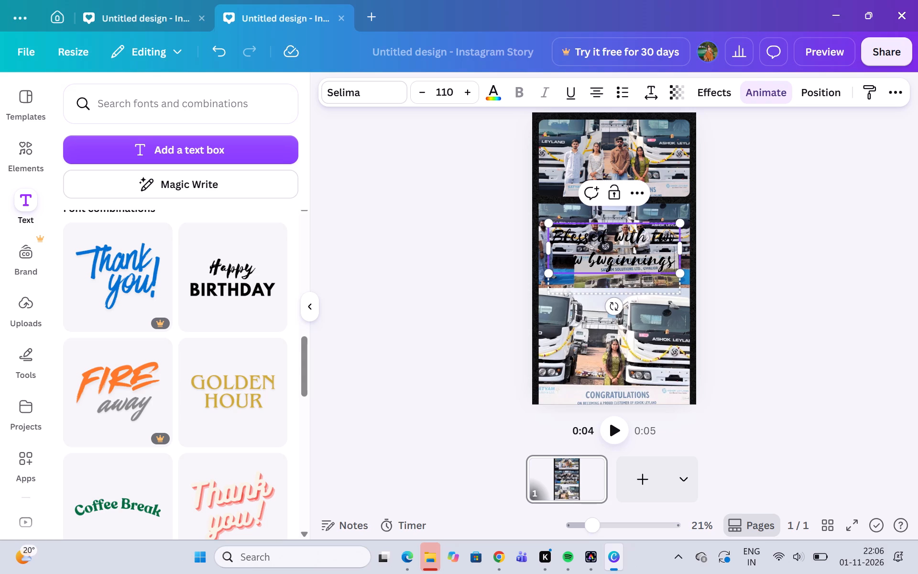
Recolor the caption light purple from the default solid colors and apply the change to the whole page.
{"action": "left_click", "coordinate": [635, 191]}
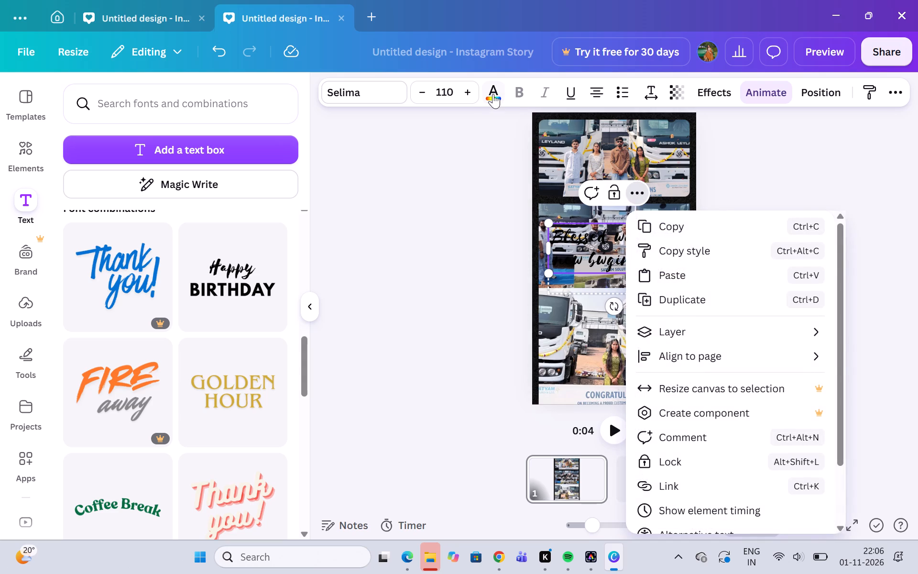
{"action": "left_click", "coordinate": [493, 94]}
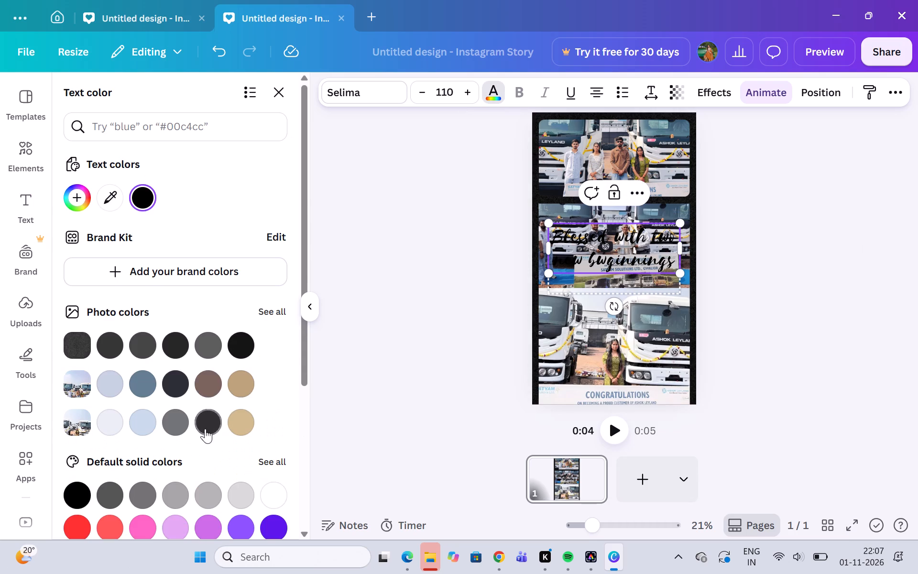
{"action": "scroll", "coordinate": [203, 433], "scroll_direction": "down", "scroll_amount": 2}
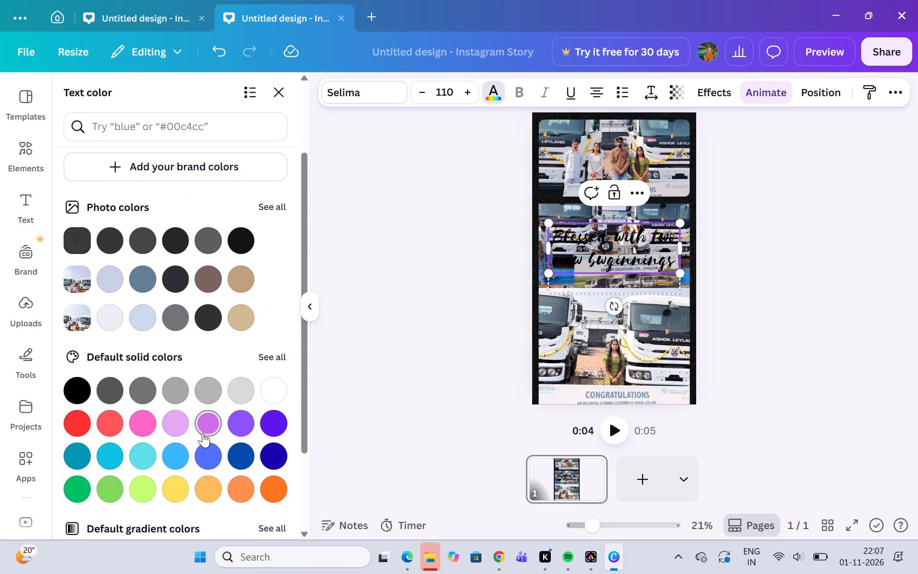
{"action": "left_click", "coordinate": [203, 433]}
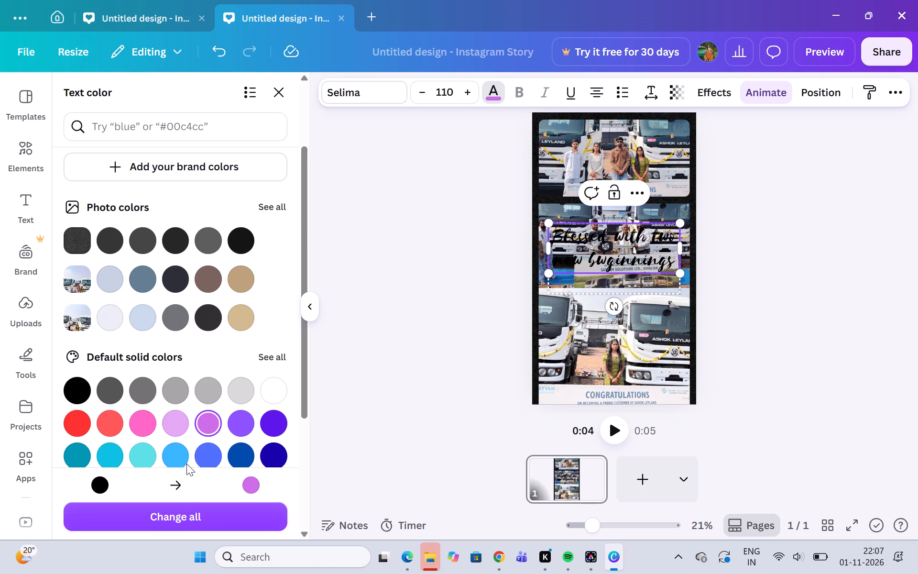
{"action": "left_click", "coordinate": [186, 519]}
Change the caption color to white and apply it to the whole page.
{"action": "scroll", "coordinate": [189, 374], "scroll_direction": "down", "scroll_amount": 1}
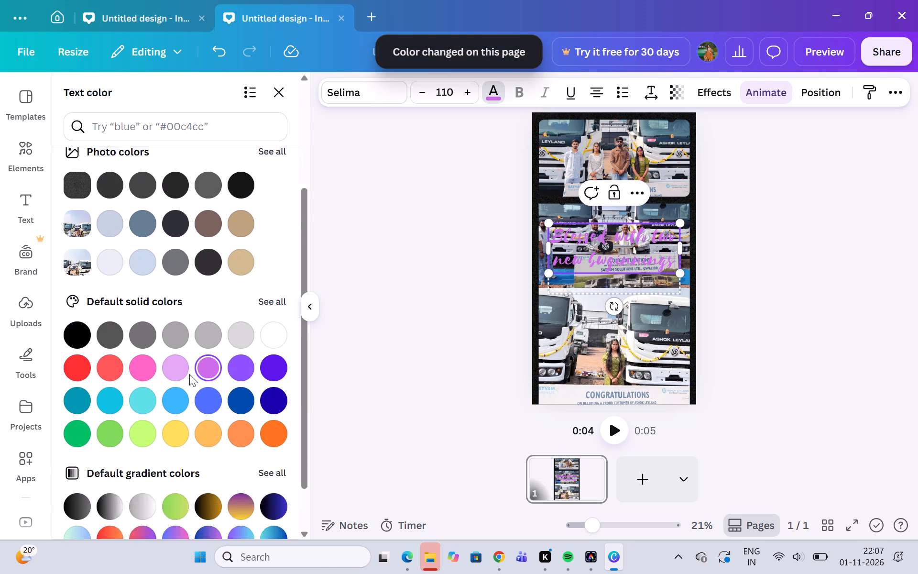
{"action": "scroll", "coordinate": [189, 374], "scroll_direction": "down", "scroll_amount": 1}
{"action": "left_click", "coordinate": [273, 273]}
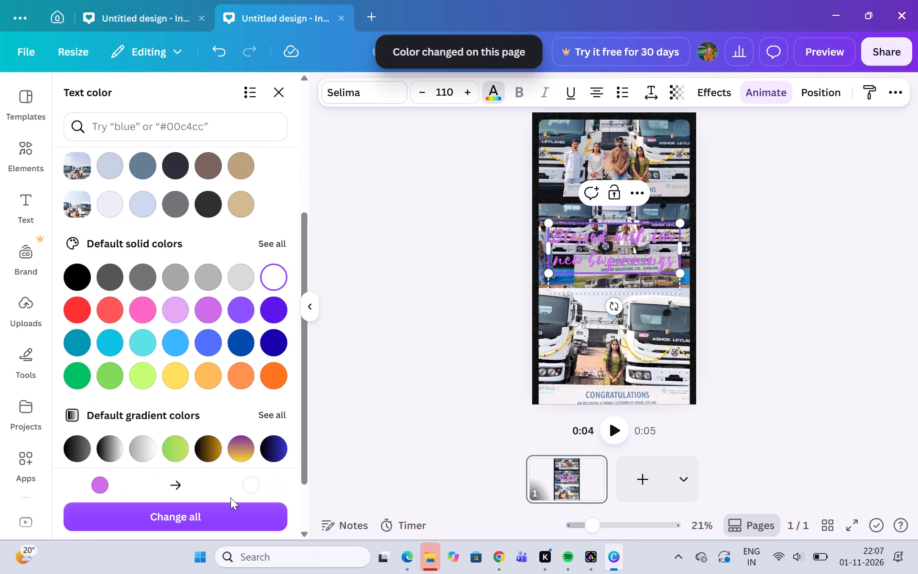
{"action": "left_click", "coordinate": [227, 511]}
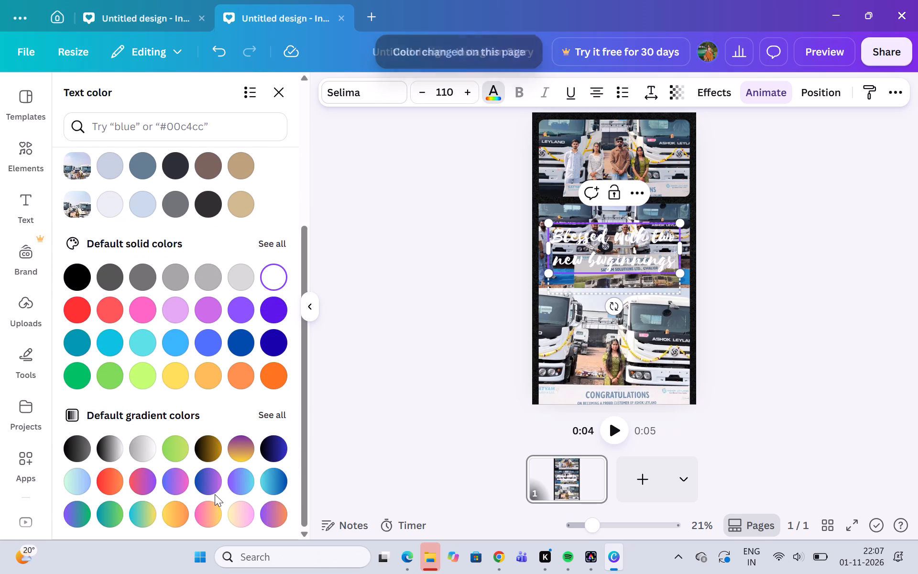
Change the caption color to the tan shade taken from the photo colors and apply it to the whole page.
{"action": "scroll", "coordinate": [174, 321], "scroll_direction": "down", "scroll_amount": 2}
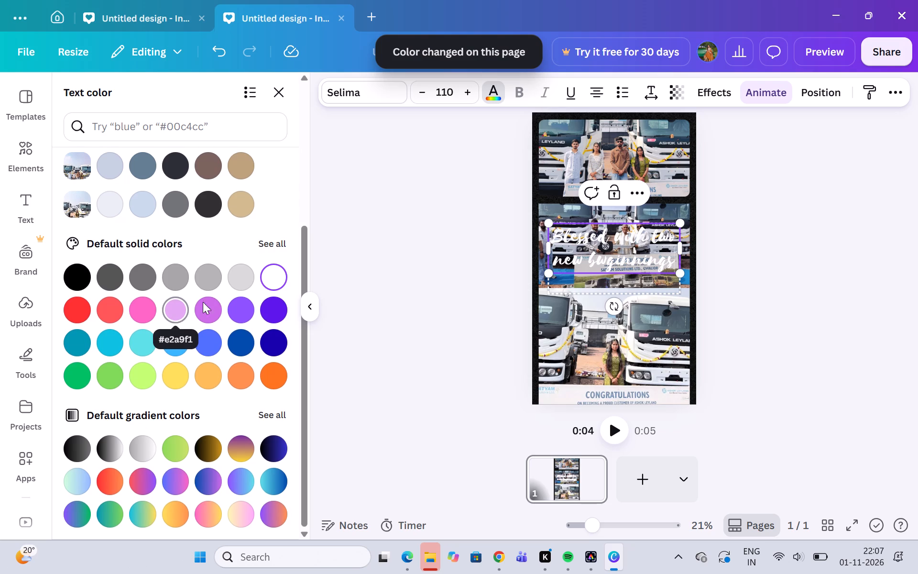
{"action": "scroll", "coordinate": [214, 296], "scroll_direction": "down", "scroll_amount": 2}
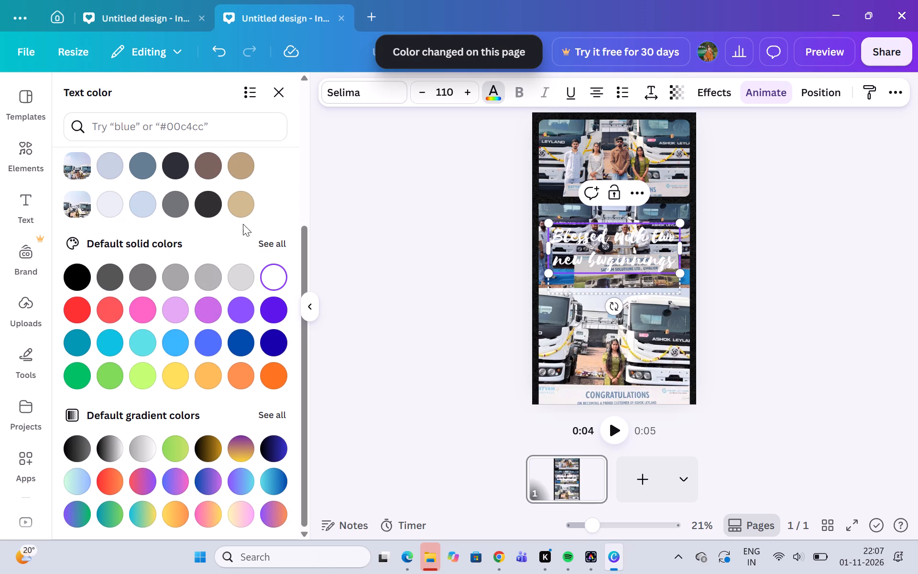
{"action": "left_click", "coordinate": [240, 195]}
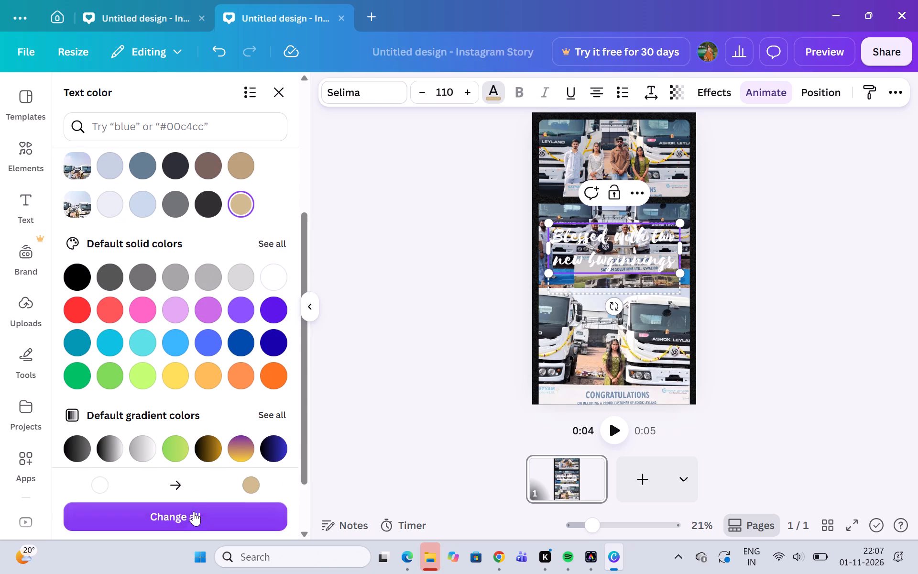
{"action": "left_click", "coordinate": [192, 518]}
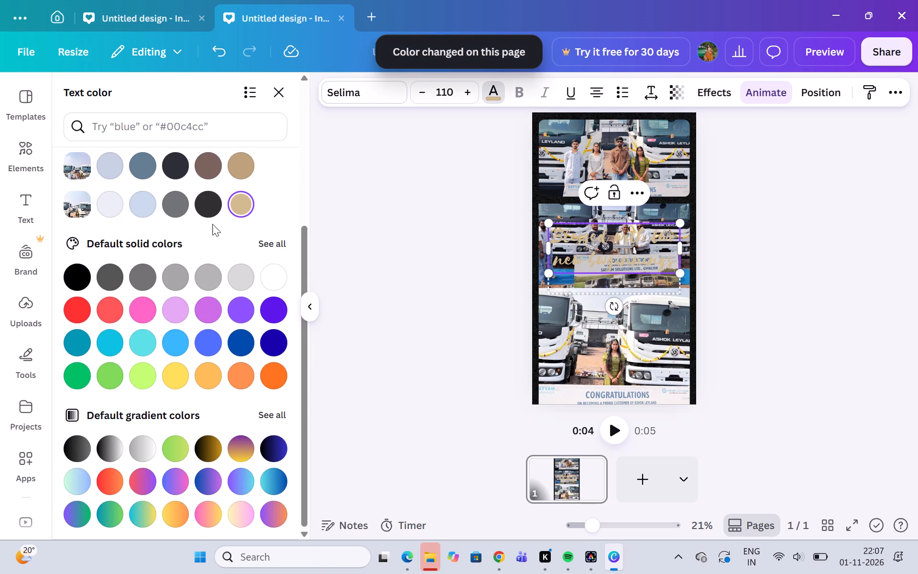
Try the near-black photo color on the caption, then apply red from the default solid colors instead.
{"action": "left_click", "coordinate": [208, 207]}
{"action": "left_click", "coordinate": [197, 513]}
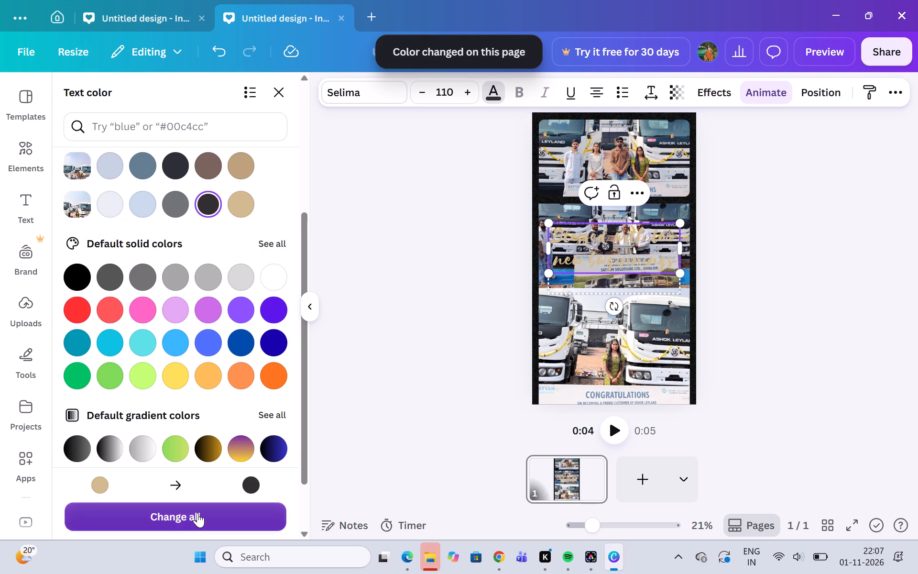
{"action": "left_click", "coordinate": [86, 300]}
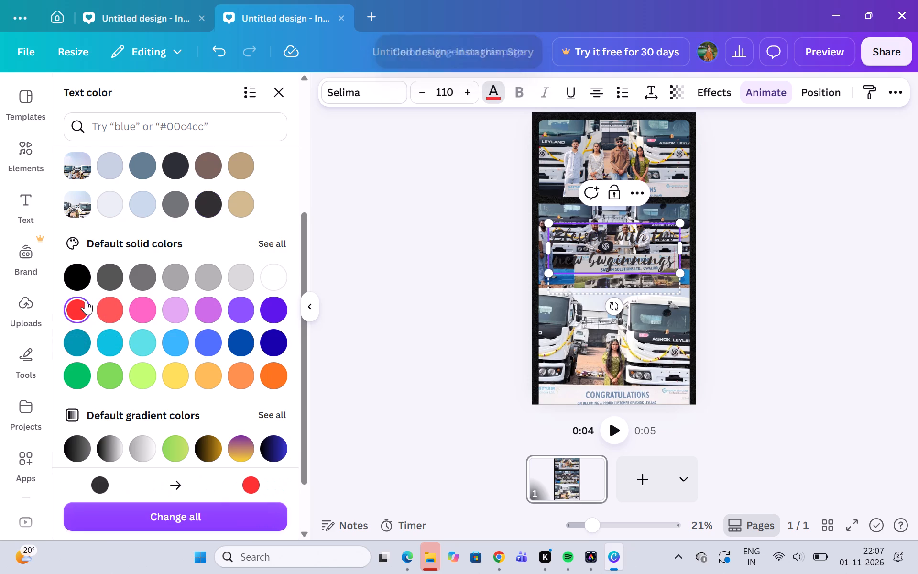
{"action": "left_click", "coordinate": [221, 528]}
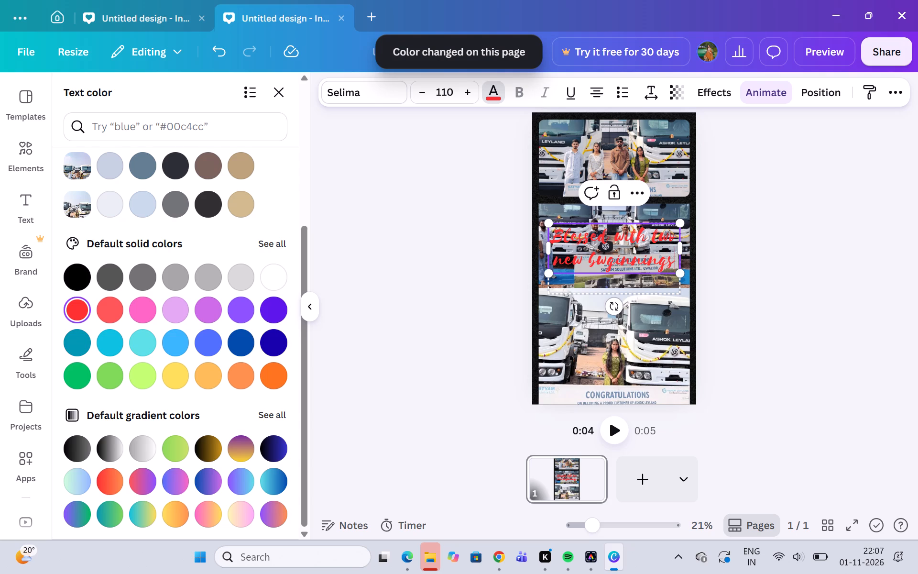
Move the caption off the middle photo onto the sky area at the top of the bottom photo.
{"action": "left_click_drag", "start_coordinate": [631, 278], "coordinate": [642, 340]}
{"action": "left_click", "coordinate": [665, 311]}
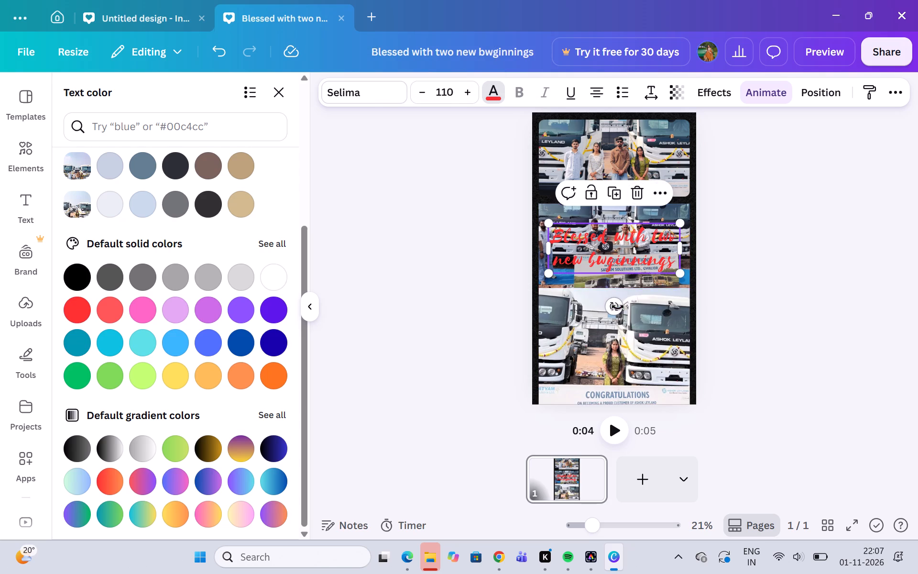
{"action": "left_click_drag", "start_coordinate": [639, 265], "coordinate": [635, 387]}
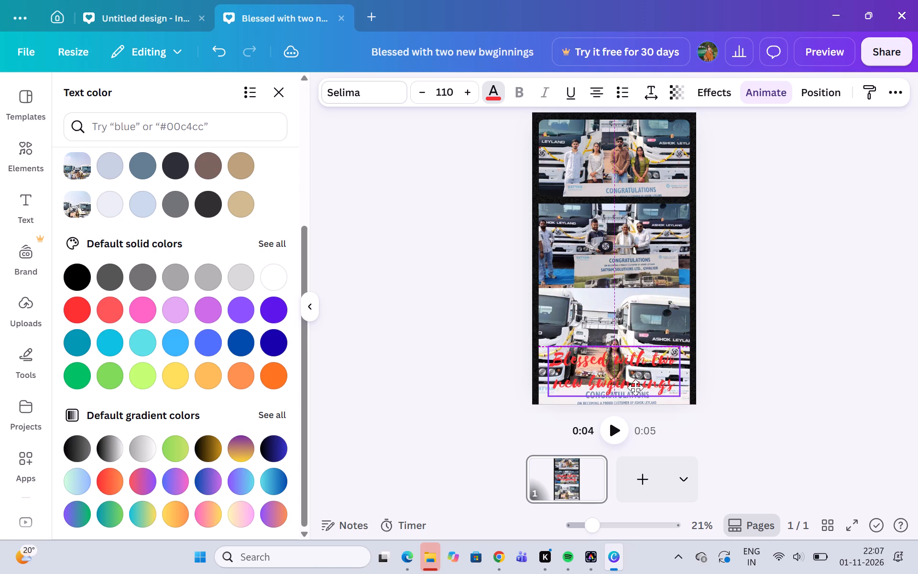
{"action": "left_click_drag", "start_coordinate": [635, 387], "coordinate": [639, 327]}
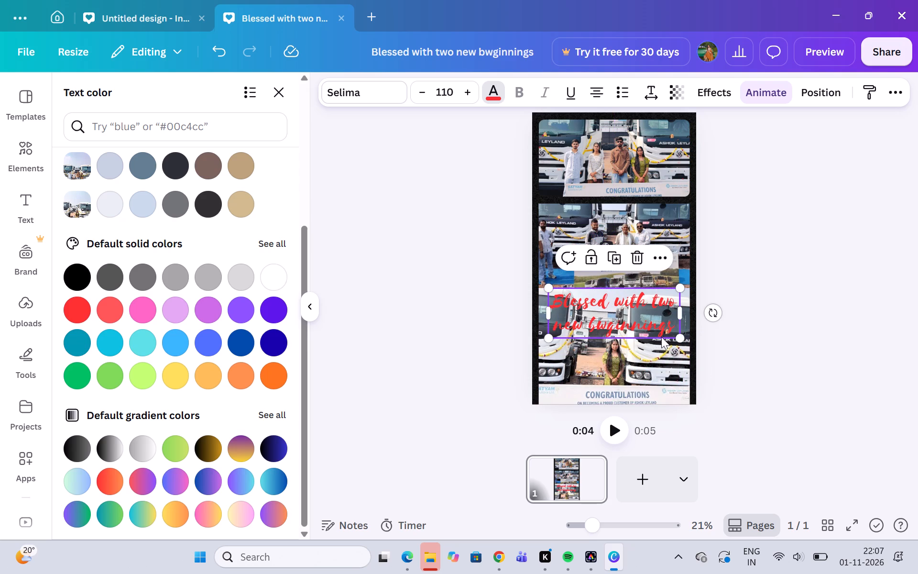
{"action": "left_click_drag", "start_coordinate": [673, 335], "coordinate": [680, 337]}
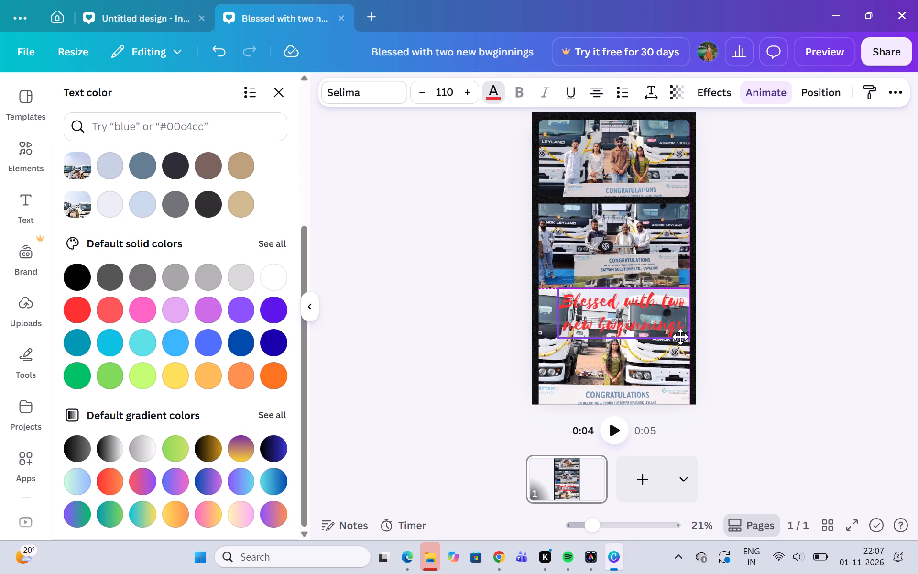
{"action": "left_click_drag", "start_coordinate": [680, 337], "coordinate": [679, 337]}
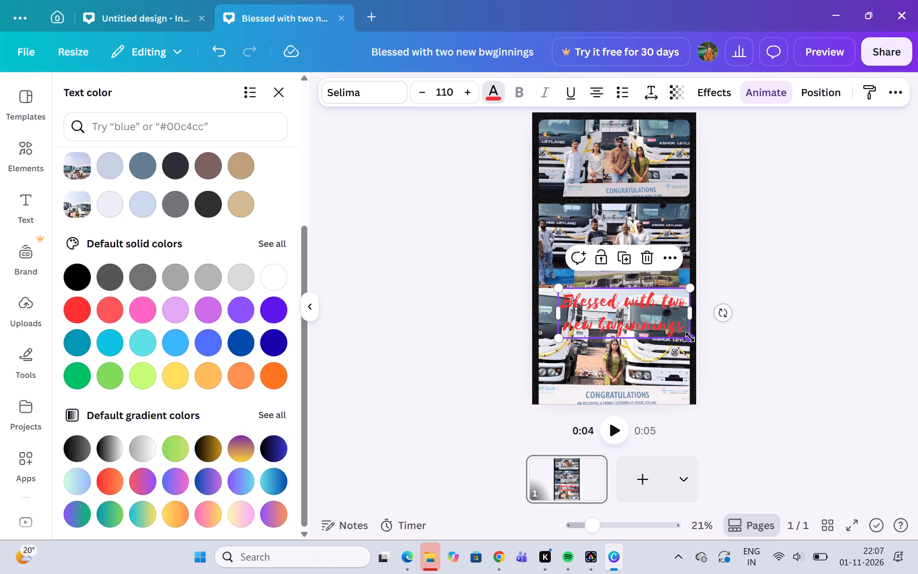
Shrink the caption to font size 74 and place it roughly centered along the bottom photo's upper edge.
{"action": "left_click_drag", "start_coordinate": [690, 337], "coordinate": [653, 308]}
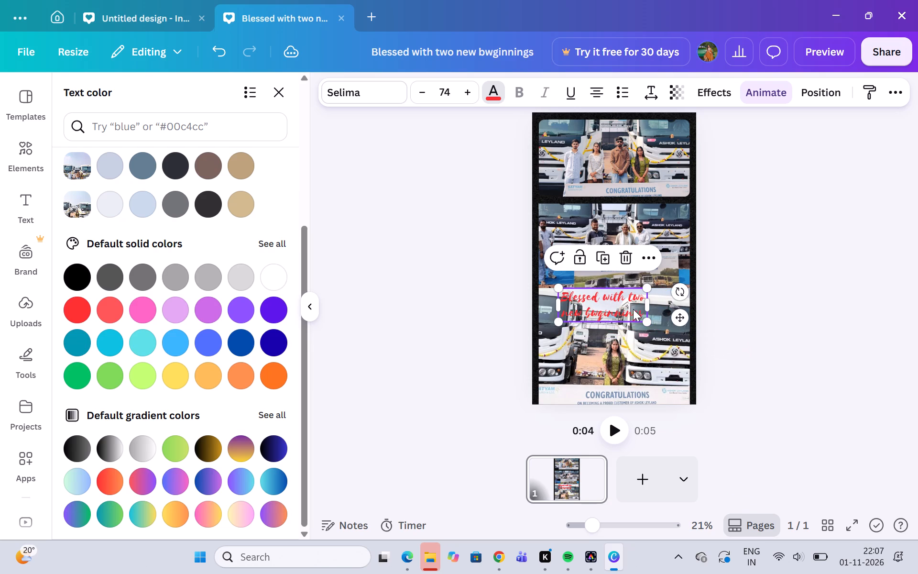
{"action": "left_click_drag", "start_coordinate": [619, 319], "coordinate": [628, 319]}
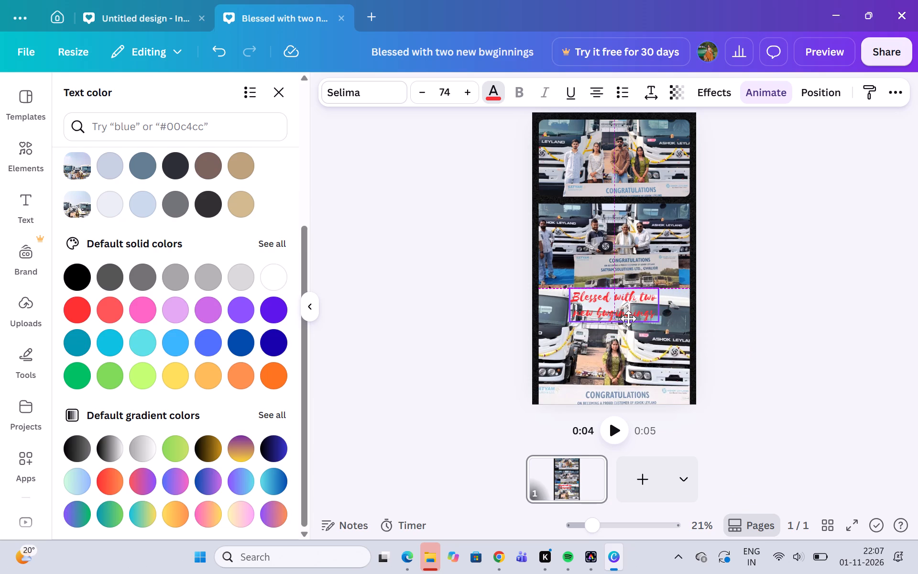
{"action": "left_click_drag", "start_coordinate": [628, 319], "coordinate": [635, 321]}
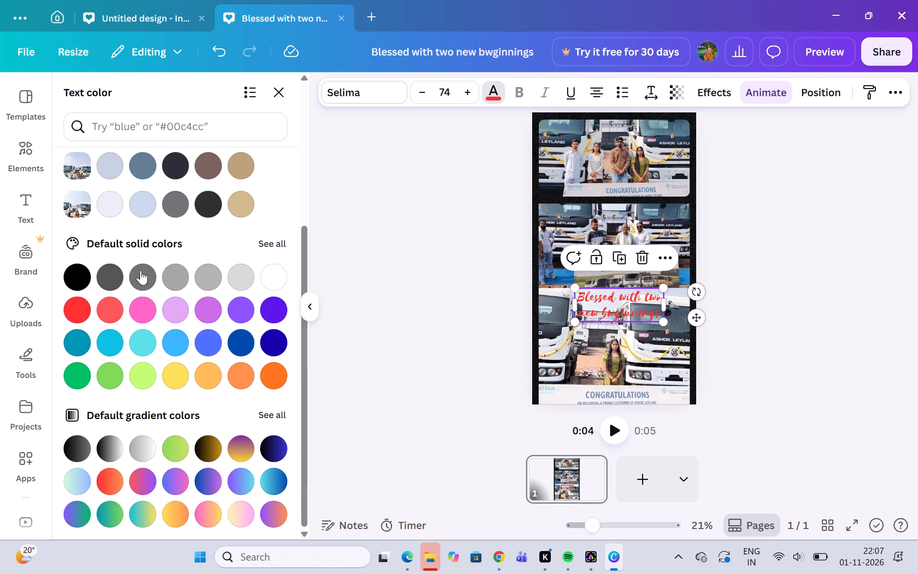
Set the caption's text color to black and deselect it.
{"action": "left_click", "coordinate": [81, 267]}
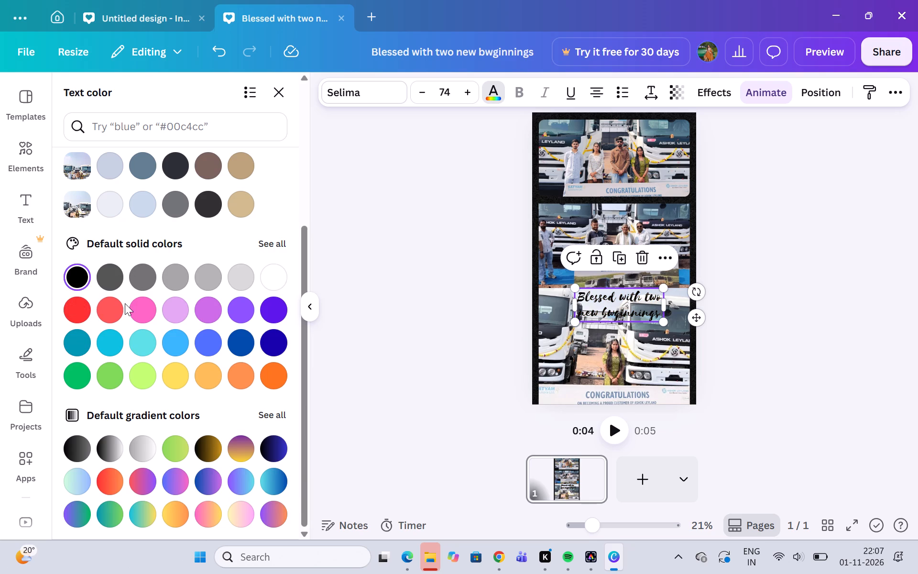
{"action": "left_click", "coordinate": [622, 294]}
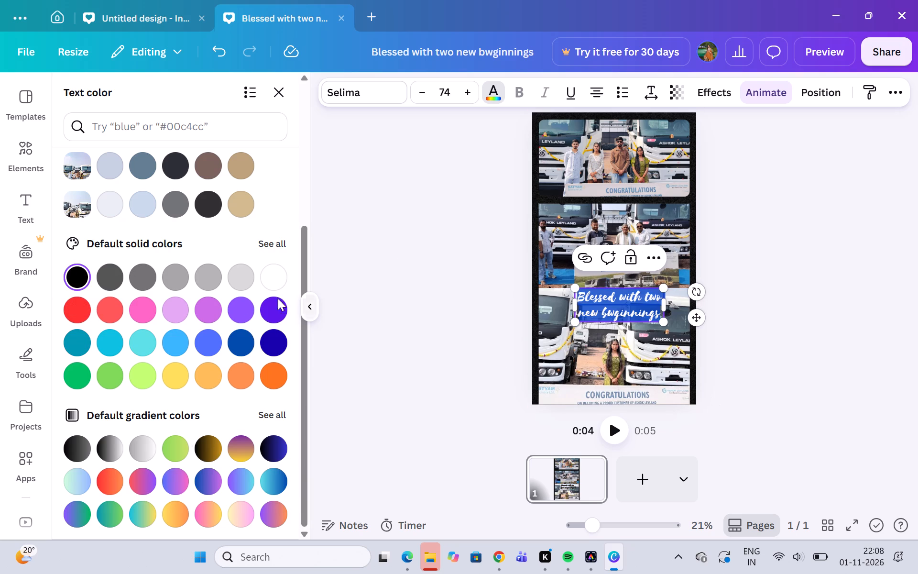
{"action": "left_click", "coordinate": [76, 272]}
{"action": "left_click", "coordinate": [665, 362]}
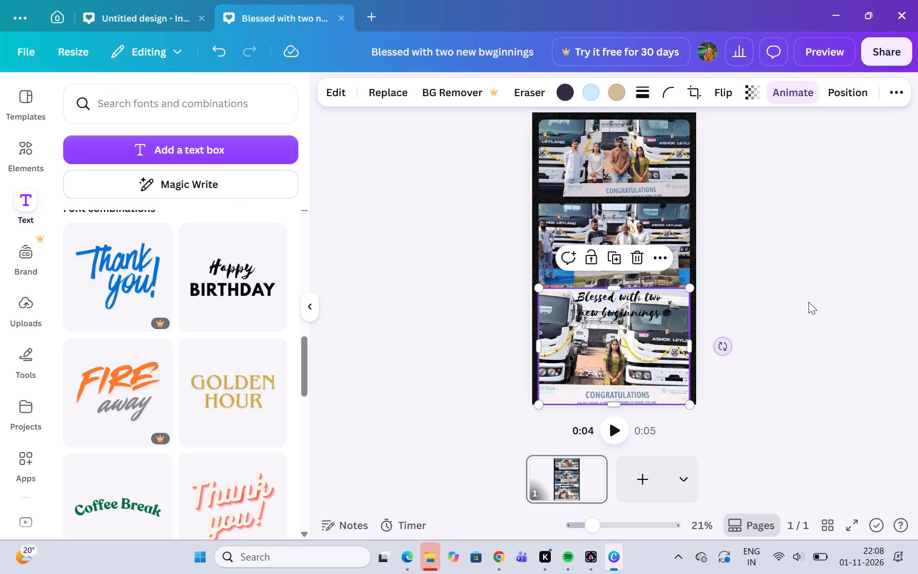
{"action": "left_click", "coordinate": [826, 298]}
Try the caption over the top and middle photos, then center it horizontally along the bottom photo's upper edge.
{"action": "left_click_drag", "start_coordinate": [619, 299], "coordinate": [602, 132]}
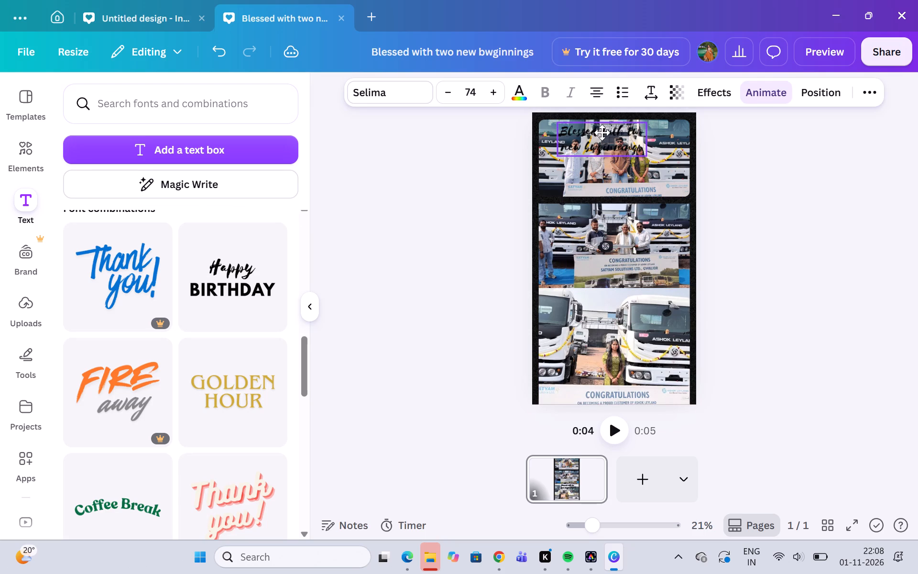
{"action": "left_click_drag", "start_coordinate": [602, 132], "coordinate": [619, 265]}
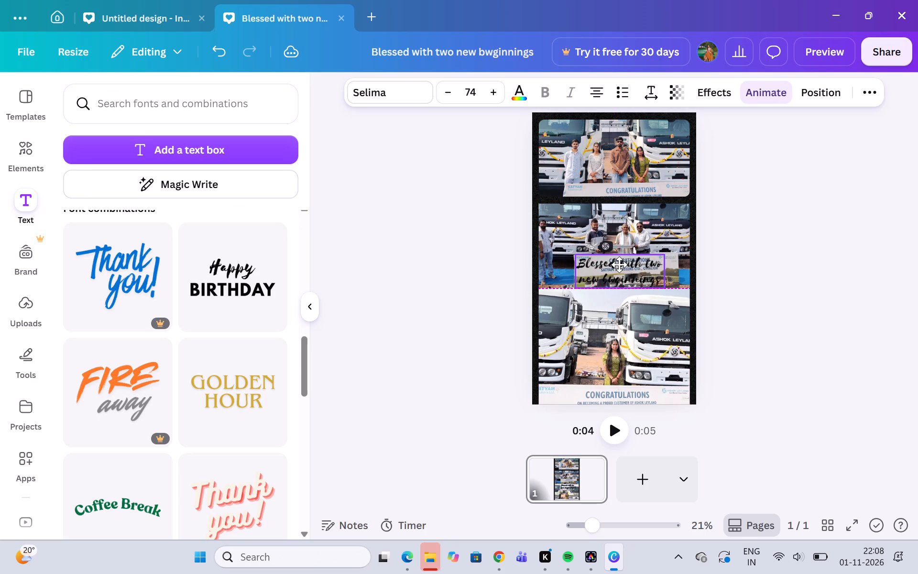
{"action": "left_click_drag", "start_coordinate": [619, 265], "coordinate": [641, 303]}
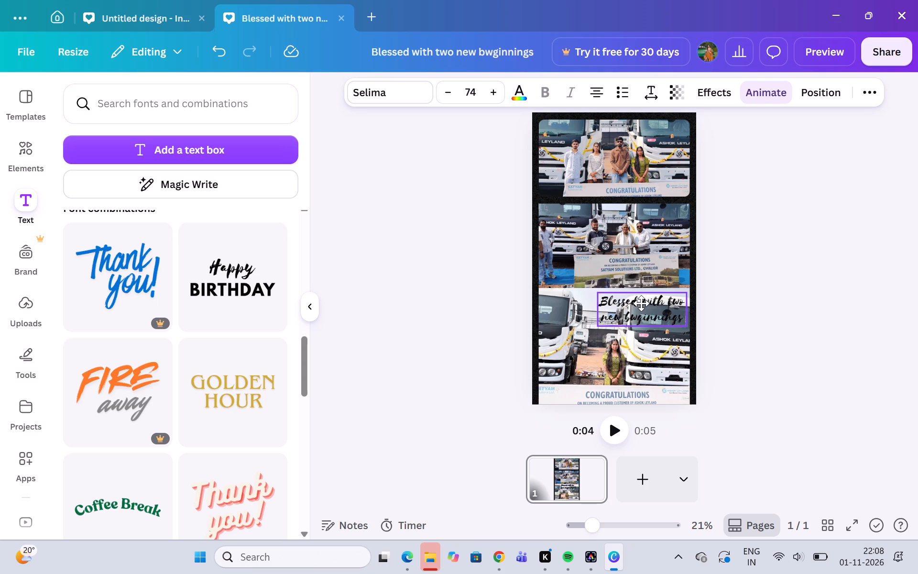
{"action": "left_click_drag", "start_coordinate": [641, 303], "coordinate": [610, 302]}
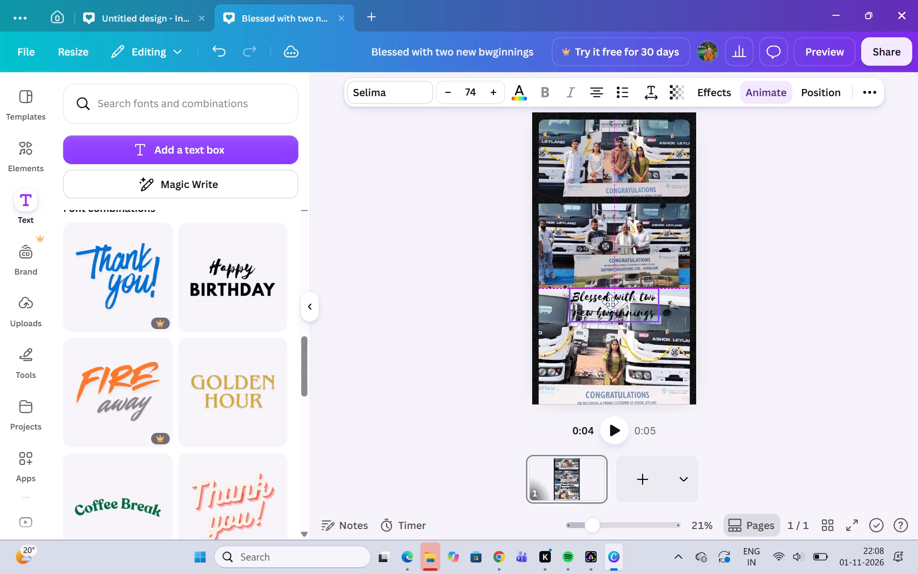
Shrink the caption to font size 59.5, place it near the center of the bottom photo's upper edge, and play the story.
{"action": "left_click_drag", "start_coordinate": [610, 302], "coordinate": [602, 300]}
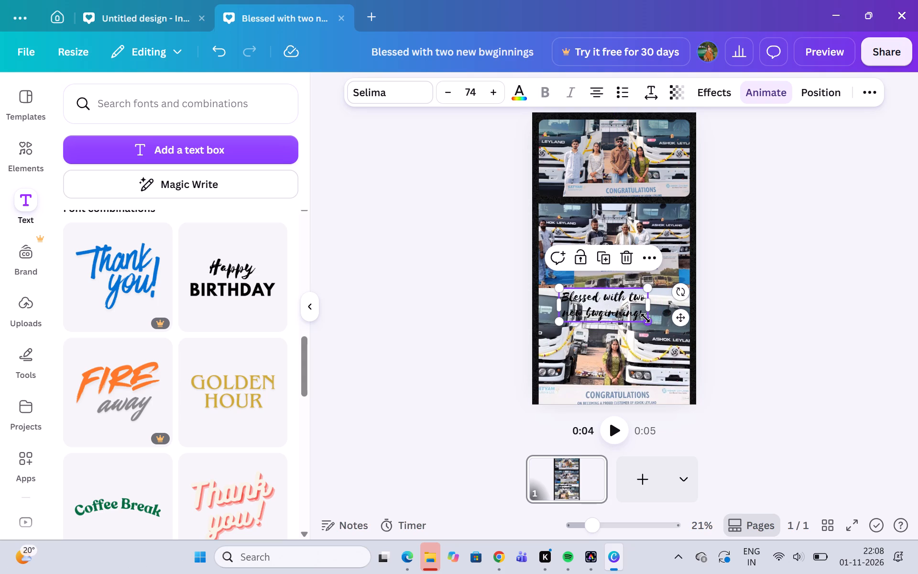
{"action": "left_click_drag", "start_coordinate": [645, 318], "coordinate": [629, 311]}
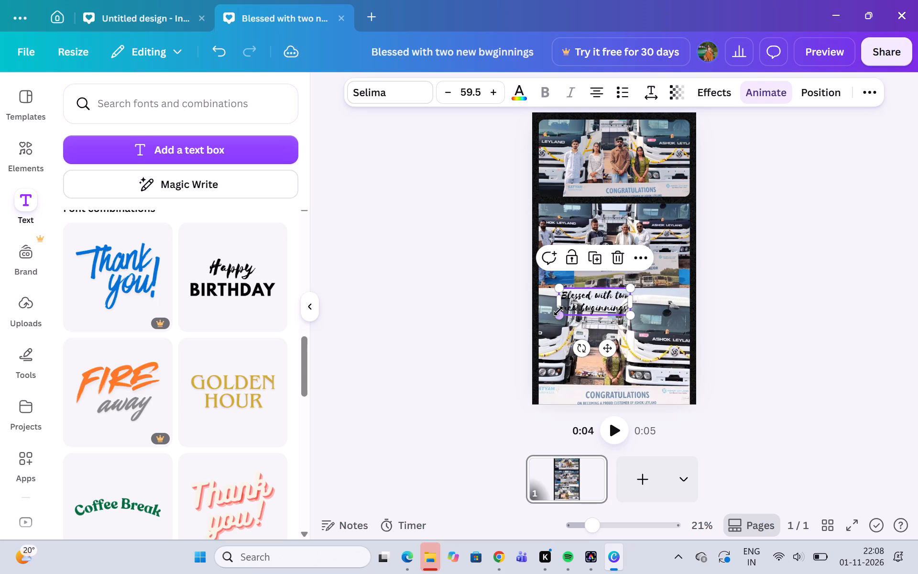
{"action": "left_click", "coordinate": [559, 311]}
{"action": "left_click_drag", "start_coordinate": [583, 307], "coordinate": [597, 307]}
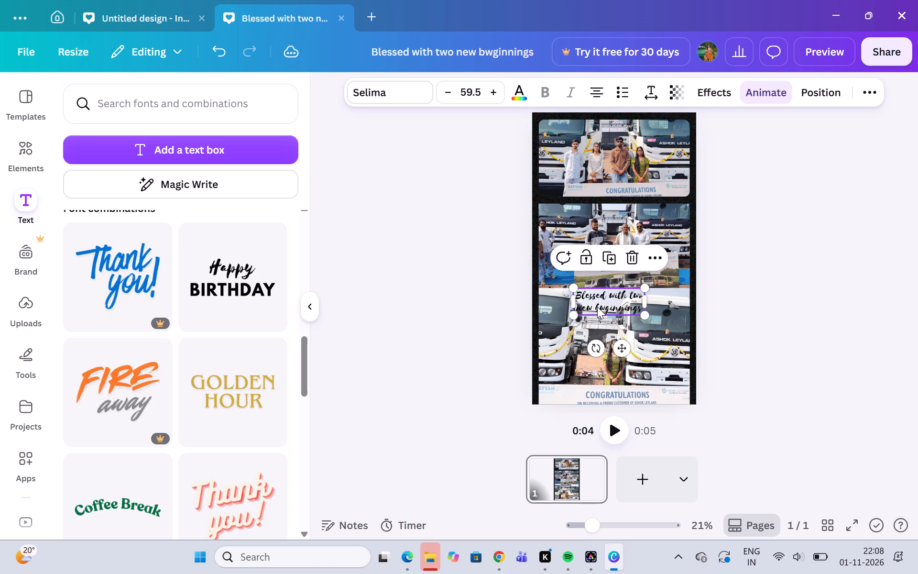
{"action": "left_click", "coordinate": [741, 325]}
{"action": "left_click", "coordinate": [618, 424]}
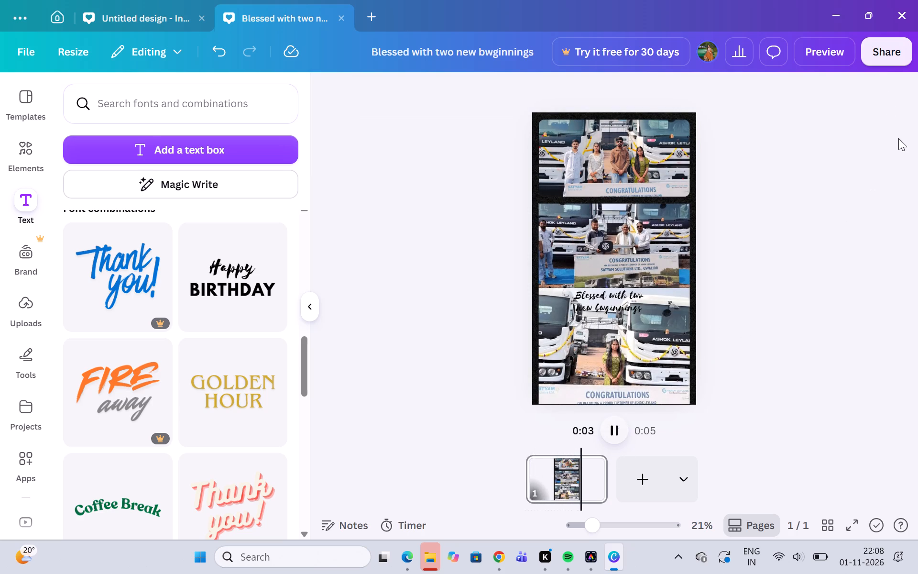
Open the YouTube publishing form for the design from the additional sharing options.
{"action": "left_click", "coordinate": [892, 51]}
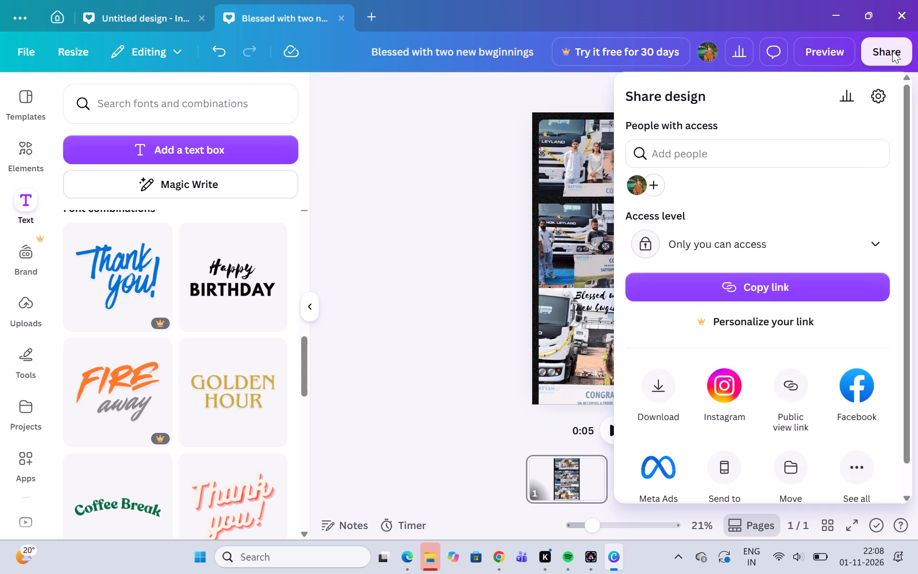
{"action": "scroll", "coordinate": [775, 394], "scroll_direction": "down", "scroll_amount": 3}
{"action": "scroll", "coordinate": [775, 394], "scroll_direction": "left", "scroll_amount": 1}
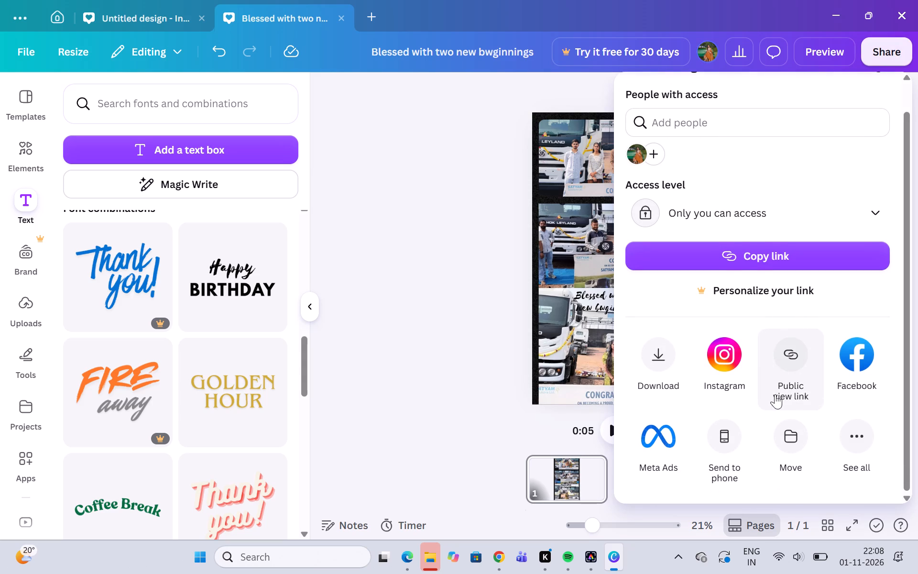
{"action": "scroll", "coordinate": [775, 394], "scroll_direction": "down", "scroll_amount": 1}
{"action": "scroll", "coordinate": [775, 394], "scroll_direction": "left", "scroll_amount": 1}
{"action": "left_click", "coordinate": [863, 444]}
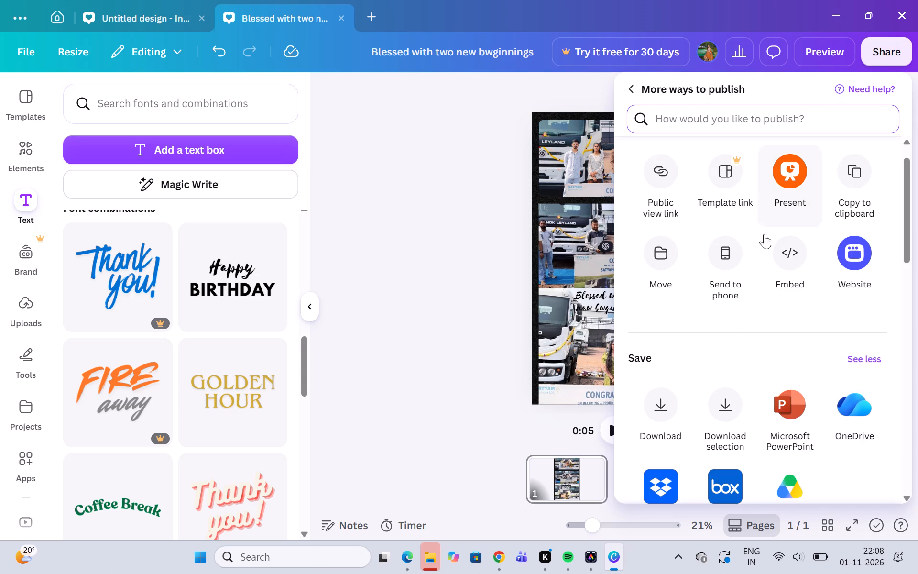
{"action": "scroll", "coordinate": [755, 248], "scroll_direction": "down", "scroll_amount": 3}
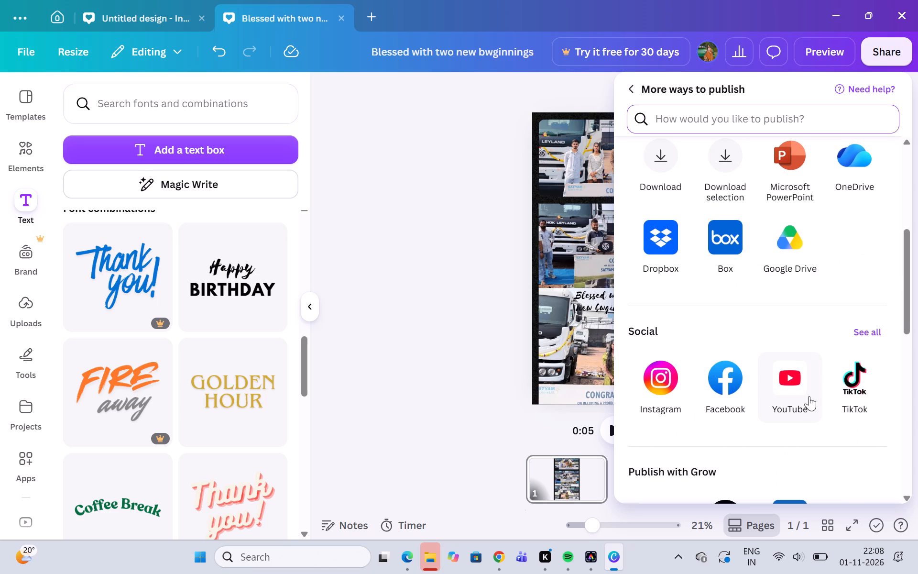
{"action": "left_click", "coordinate": [798, 379]}
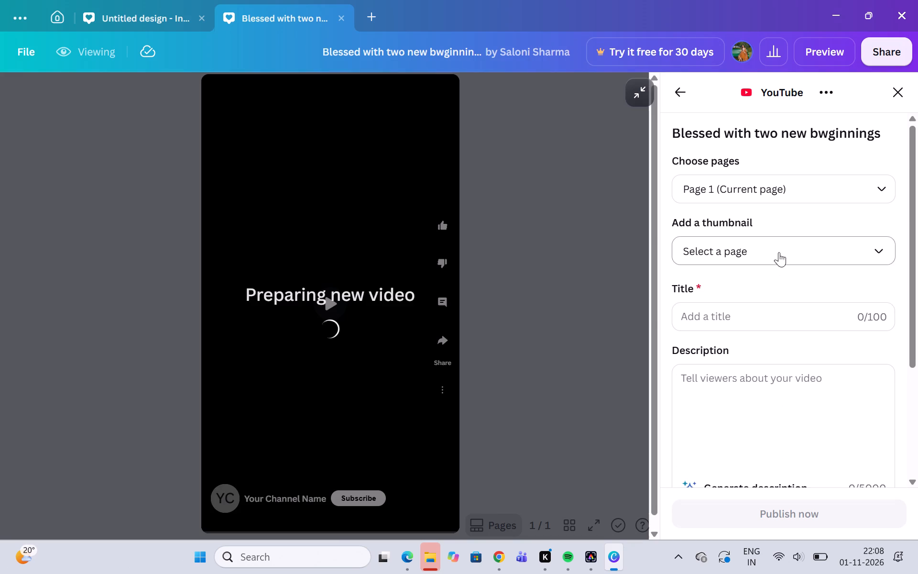
Enter "Blessed with two new beginnings" as the YouTube video title.
{"action": "left_click", "coordinate": [710, 313]}
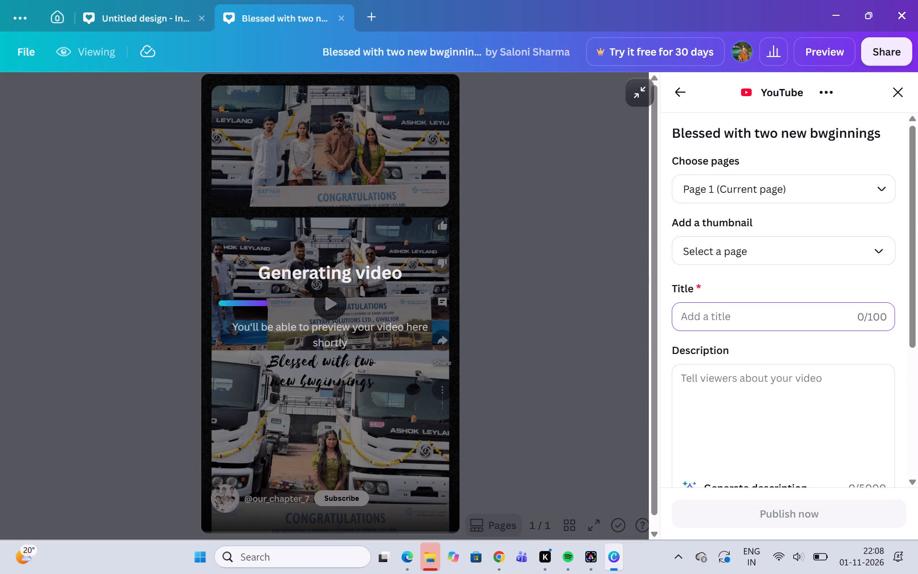
{"action": "key", "text": "shift+b"}
{"action": "scroll", "coordinate": [509, 308], "scroll_direction": "left", "scroll_amount": 1, "text": "shift"}
{"action": "type", "text": "lessed"}
{"action": "key", "text": "space"}
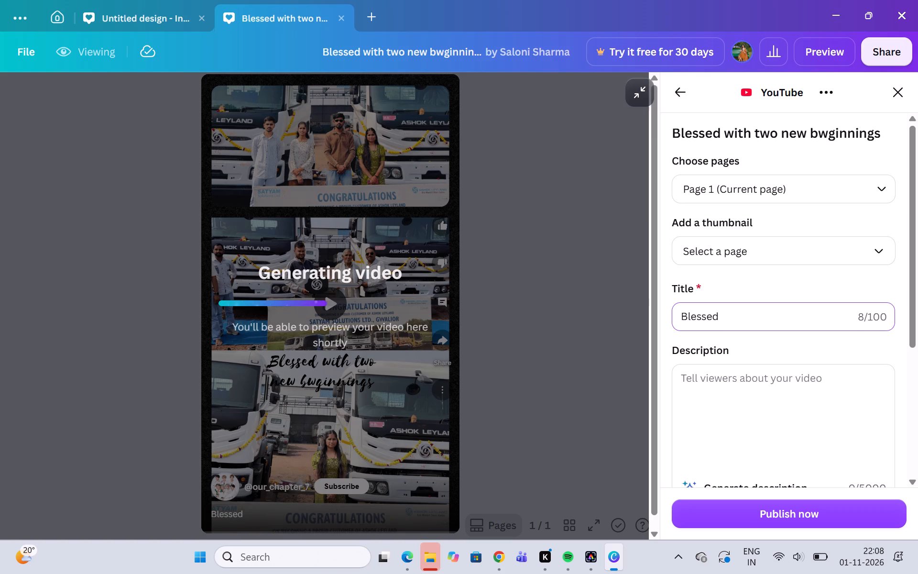
{"action": "type", "text": "with"}
{"action": "key", "text": "space"}
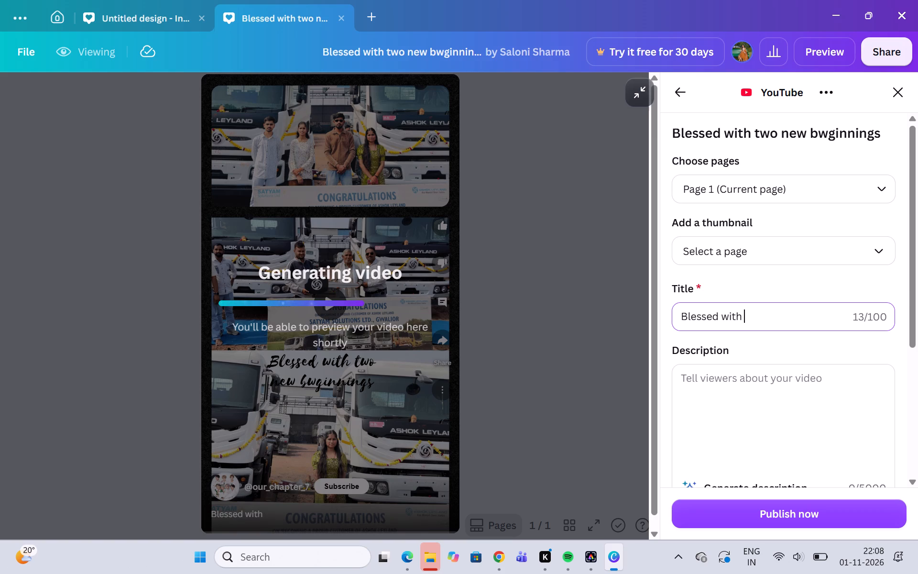
{"action": "type", "text": "two"}
{"action": "key", "text": "space"}
{"action": "type", "text": "new bwgninngs"}
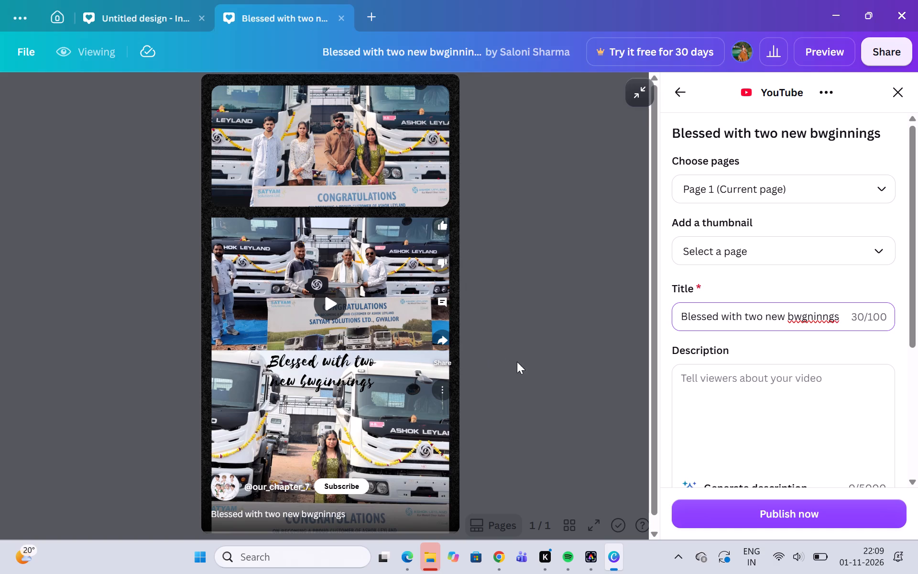
{"action": "key", "text": "BackSpace"}
{"action": "key", "text": "BackSpace"}
{"action": "key", "text": "BackSpace"}
{"action": "key", "text": "BackSpace"}
{"action": "key", "text": "BackSpace"}
{"action": "key", "text": "BackSpace"}
{"action": "key", "text": "BackSpace"}
{"action": "key", "text": "BackSpace"}
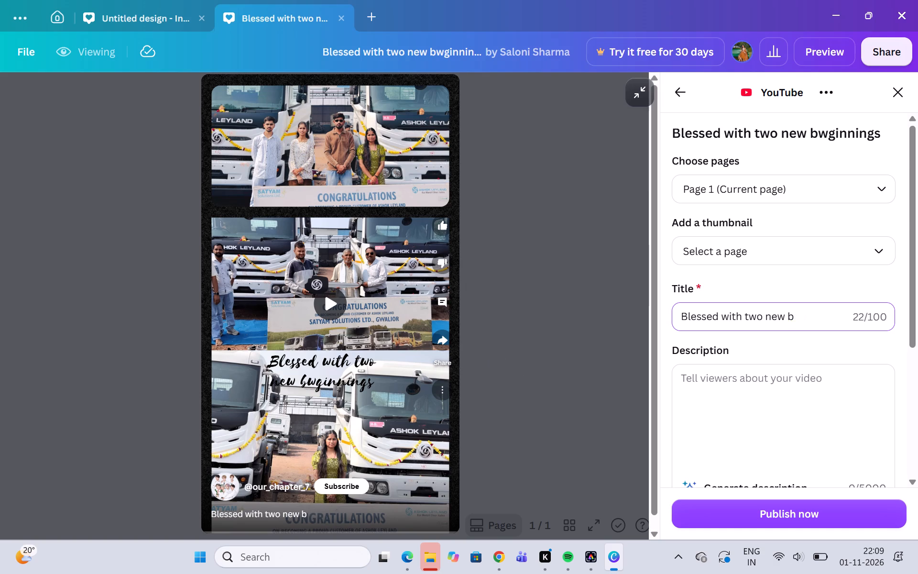
{"action": "key", "text": "e"}
{"action": "type", "text": "gin"}
{"action": "type", "text": "nings"}
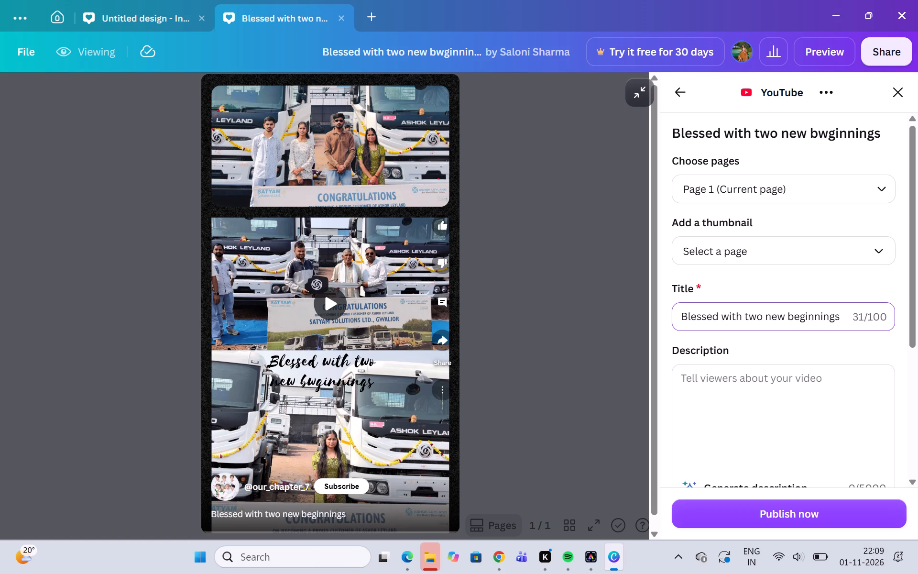
Append thirteen periods to the end of the YouTube title.
{"action": "key", "text": "period"}
{"action": "key", "text": "period"}
{"action": "key", "text": "period"}
{"action": "key", "text": "period"}
{"action": "key", "text": "period"}
{"action": "key", "text": "period"}
{"action": "key", "text": "period"}
{"action": "key", "text": "period"}
{"action": "key", "text": "period"}
{"action": "key", "text": "period"}
{"action": "key", "text": "period"}
{"action": "key", "text": "period"}
{"action": "key", "text": "period"}
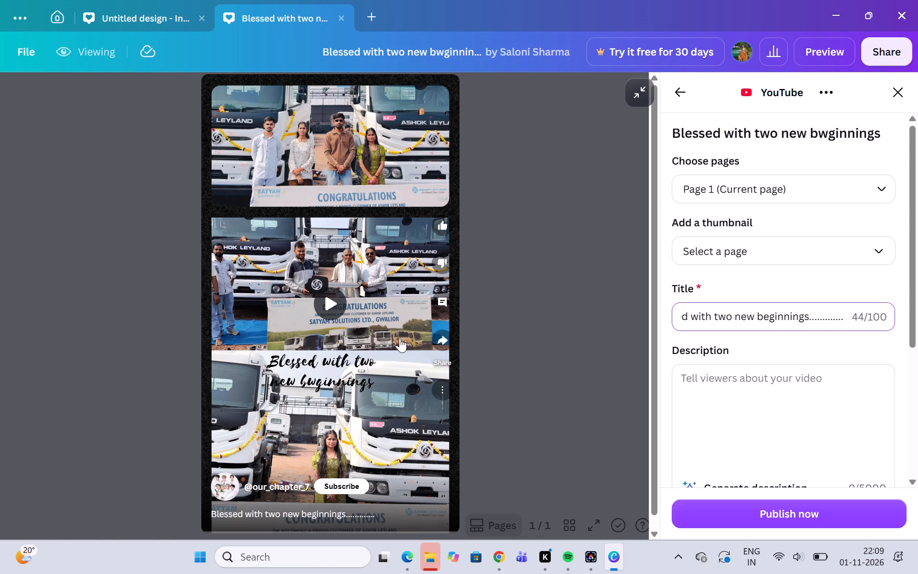
Return to the design and correct the caption's misspelled last word to "beginnings".
{"action": "left_click", "coordinate": [678, 82]}
{"action": "left_click", "coordinate": [493, 304]}
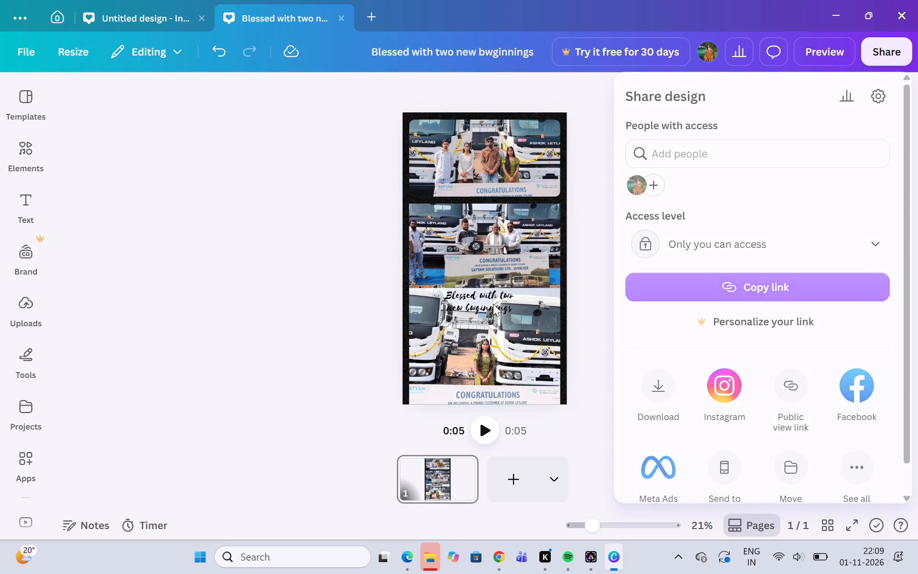
{"action": "left_click", "coordinate": [493, 303]}
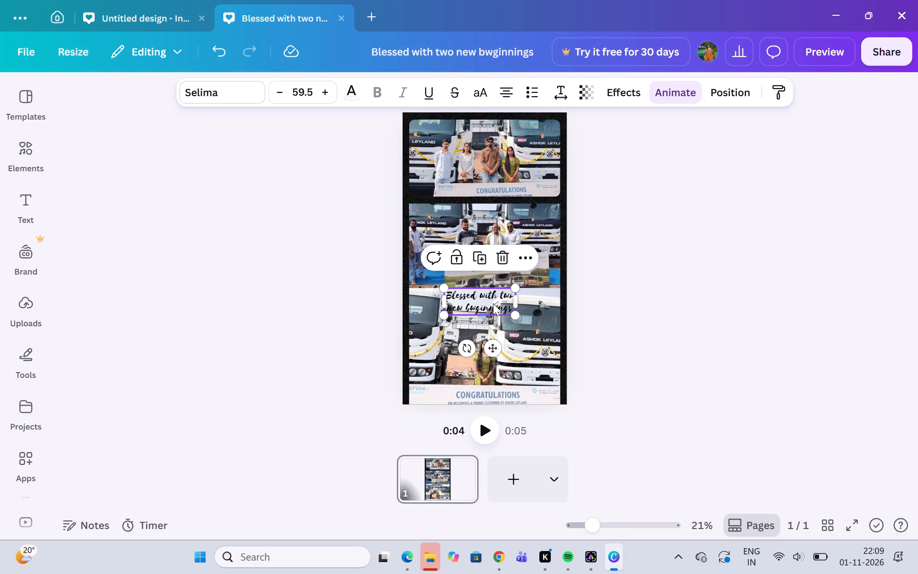
{"action": "left_click", "coordinate": [493, 303]}
{"action": "left_click", "coordinate": [478, 304]}
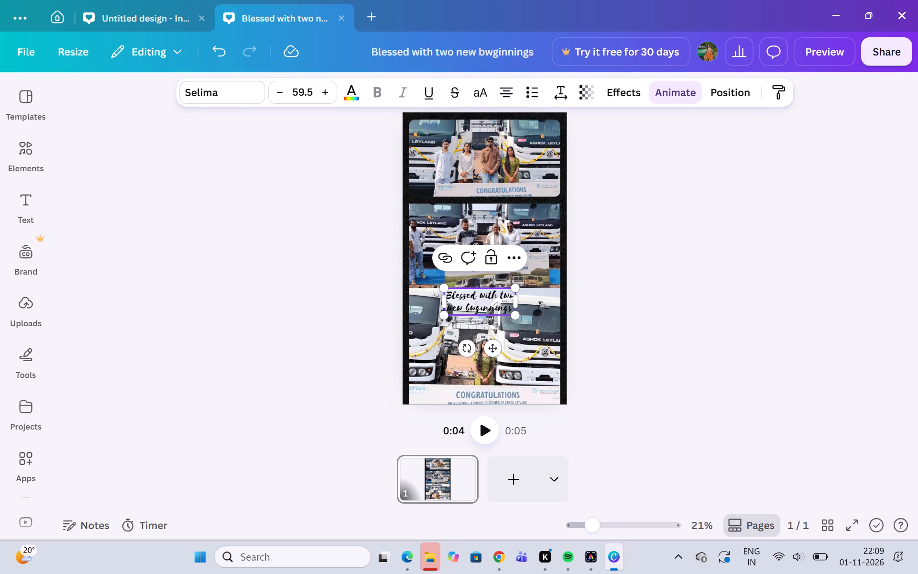
{"action": "left_click", "coordinate": [478, 304]}
{"action": "key", "text": "BackSpace"}
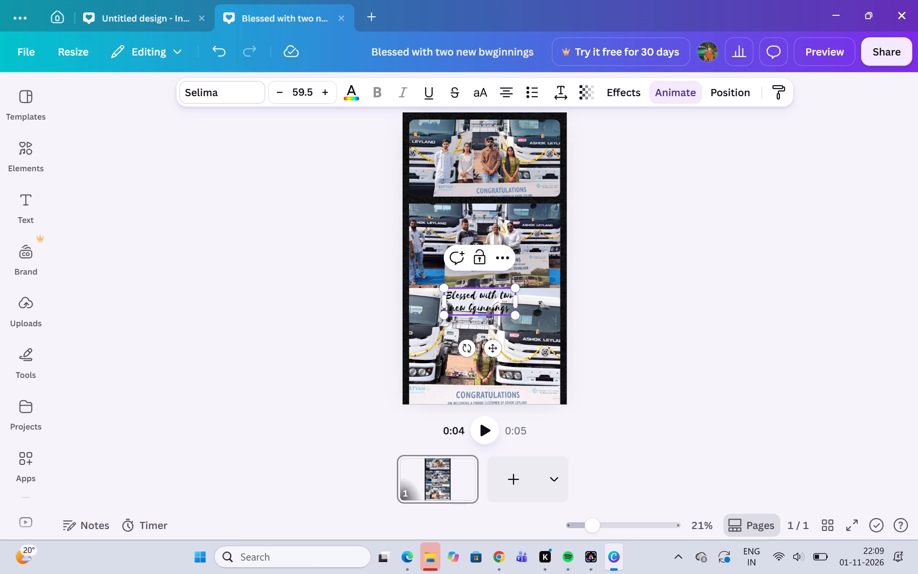
{"action": "key", "text": "e"}
Publish page 1 of the corrected design to YouTube, keeping the title already entered.
{"action": "left_click", "coordinate": [896, 53]}
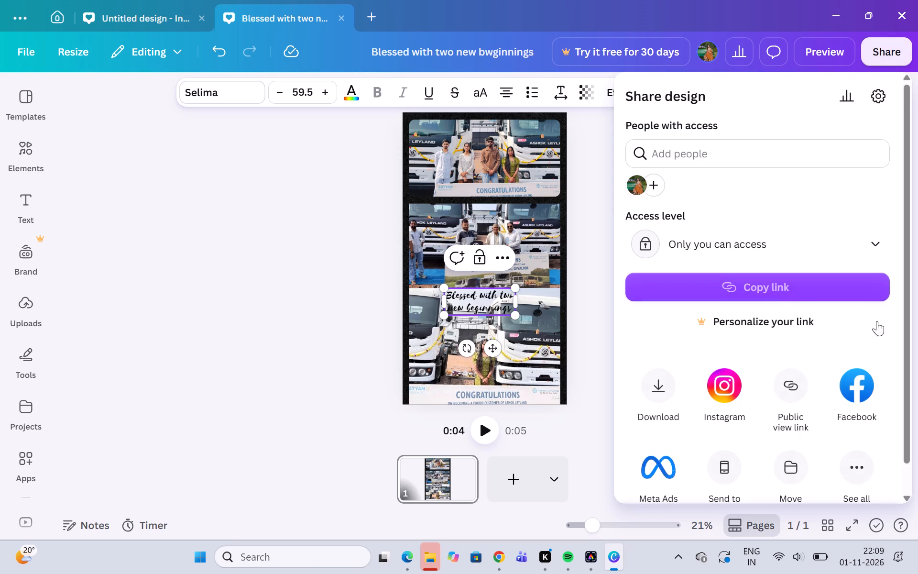
{"action": "scroll", "coordinate": [776, 403], "scroll_direction": "down", "scroll_amount": 2}
{"action": "left_click", "coordinate": [863, 437]}
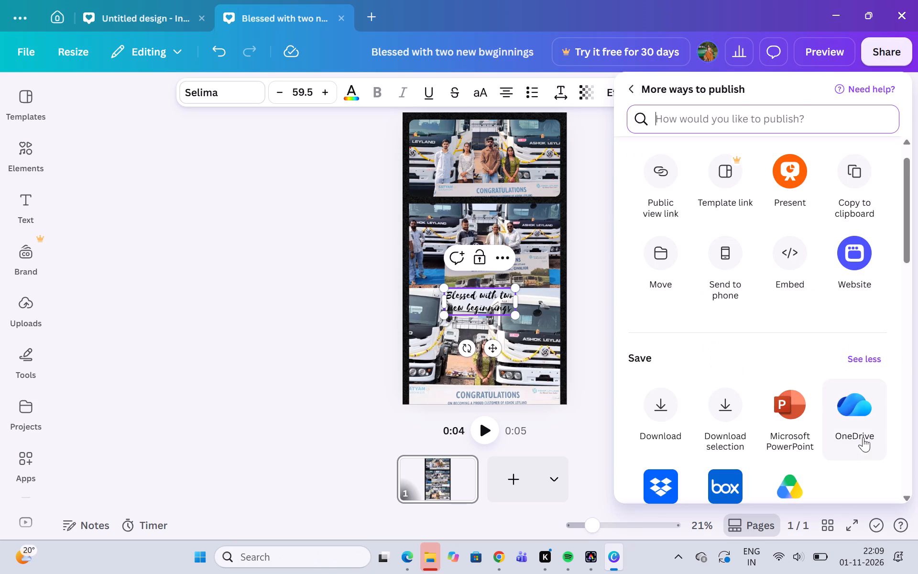
{"action": "scroll", "coordinate": [821, 377], "scroll_direction": "down", "scroll_amount": 5}
{"action": "left_click", "coordinate": [795, 283]}
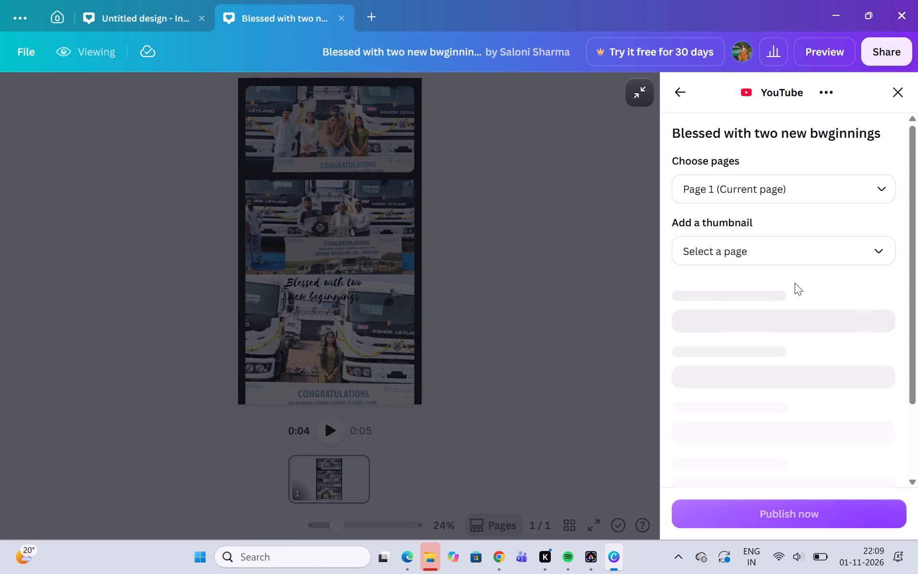
{"action": "scroll", "coordinate": [790, 405], "scroll_direction": "down", "scroll_amount": 1}
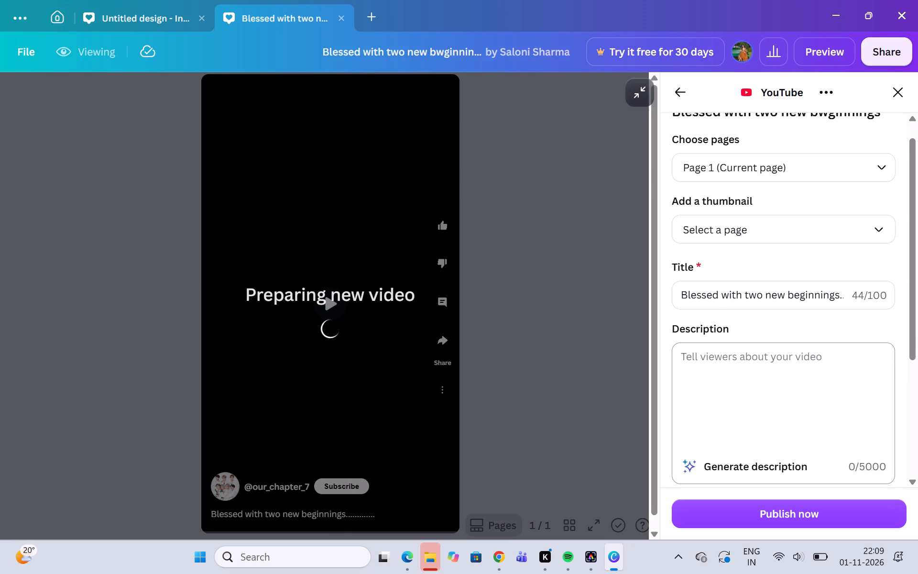
{"action": "scroll", "coordinate": [790, 405], "scroll_direction": "down", "scroll_amount": 1}
{"action": "left_click", "coordinate": [756, 512]}
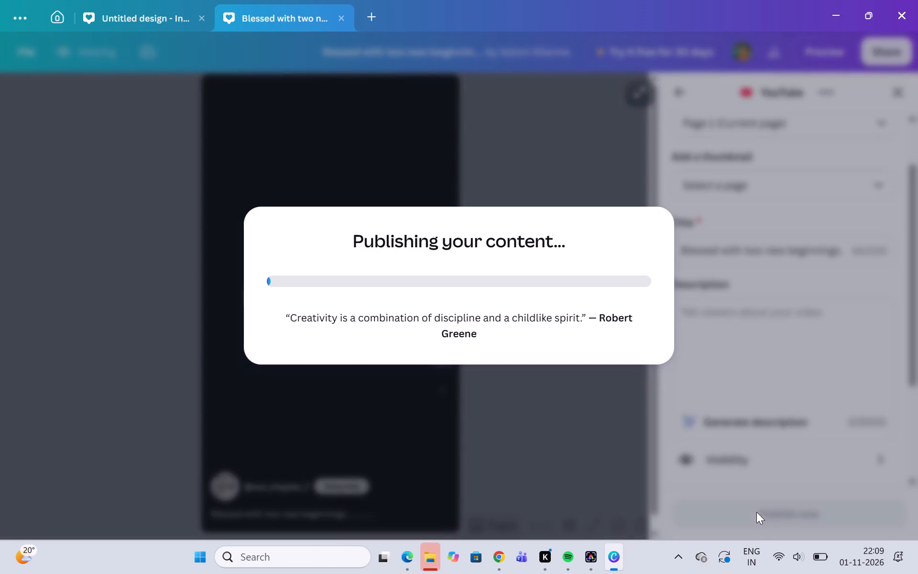
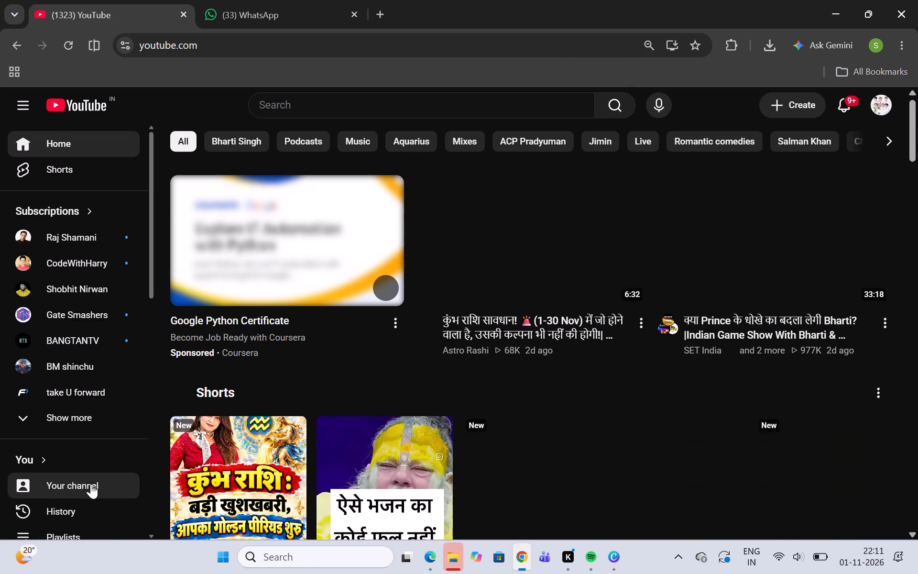
Open the account's own channel page on YouTube to view its uploaded videos.
{"action": "left_click", "coordinate": [91, 480]}
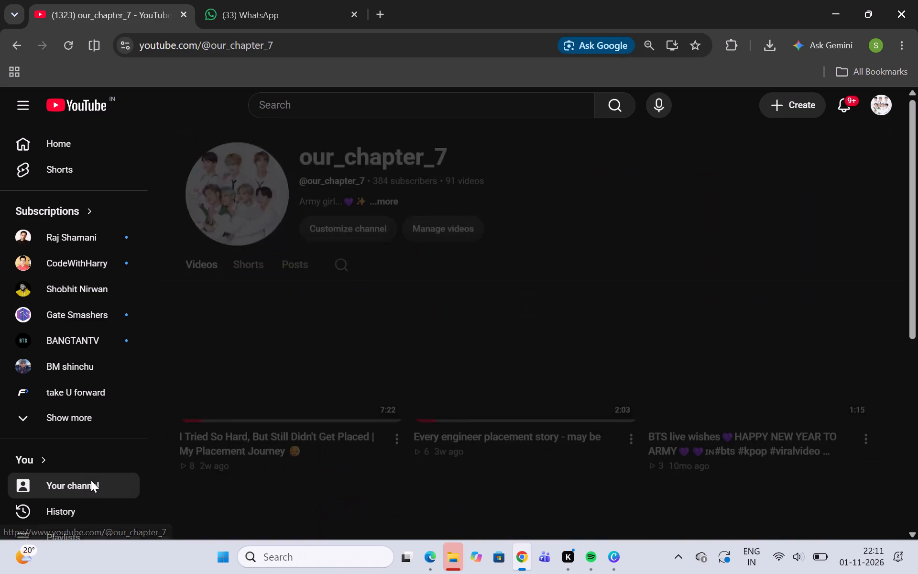